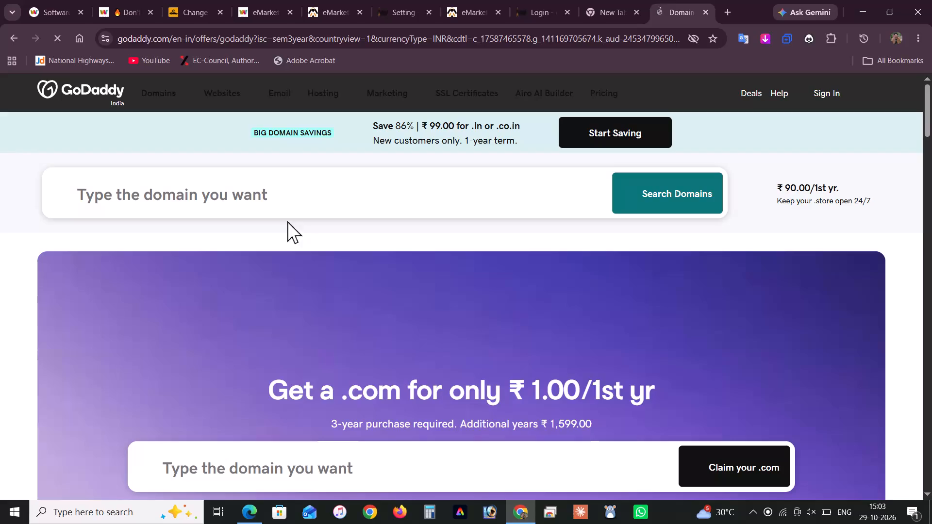
Search GoDaddy for the availability of the domain name gatiindia.
click(291, 204)
text(gati in)
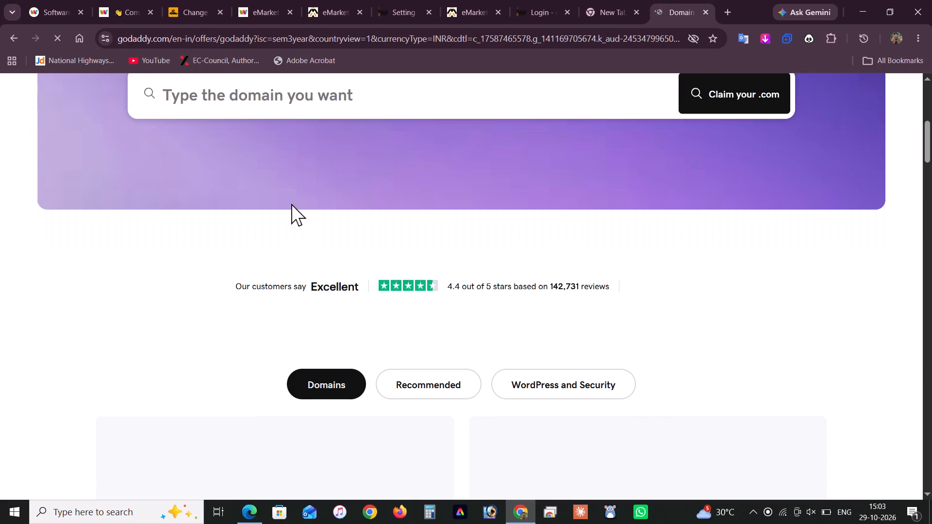
click(298, 93)
text(gatiindia)
key(Return)
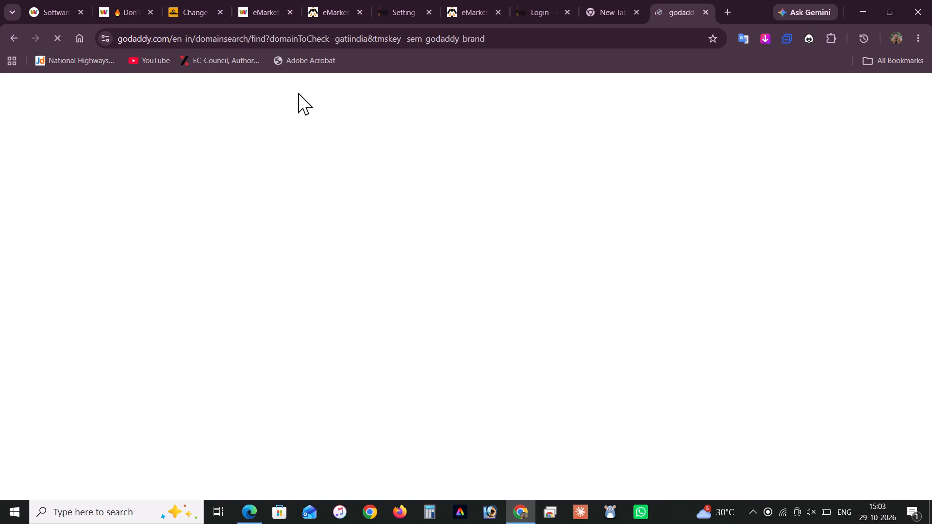
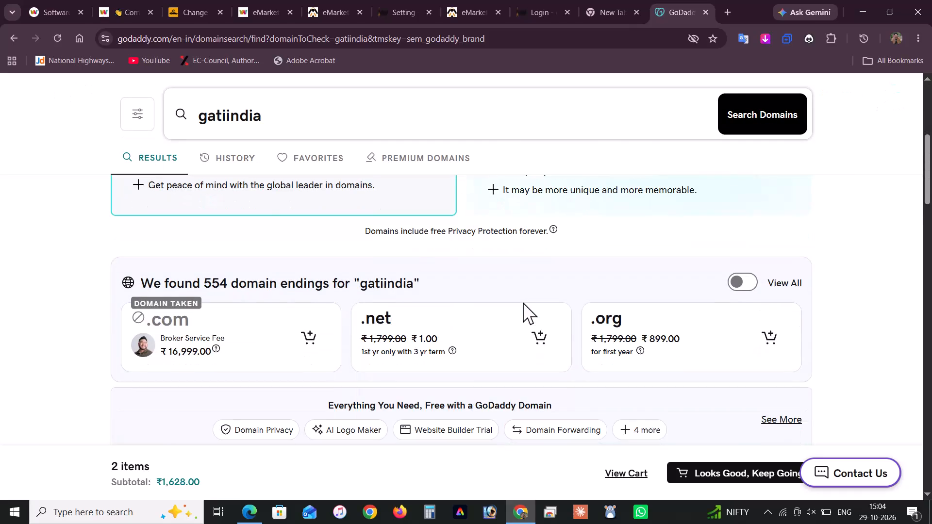
Examine the domain endings and alternative names offered for gatiindia in the search results.
scroll(523, 302, down, 1)
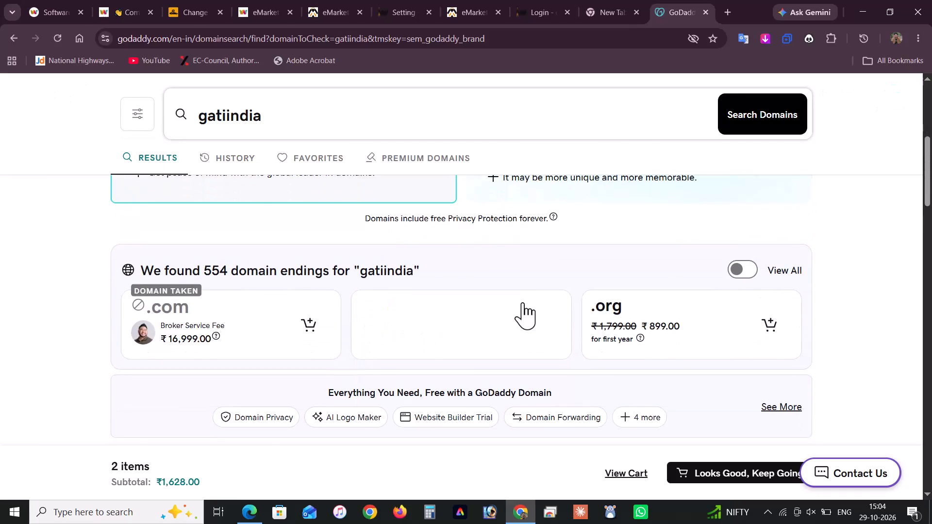
scroll(523, 302, down, 3)
scroll(523, 302, up, 1)
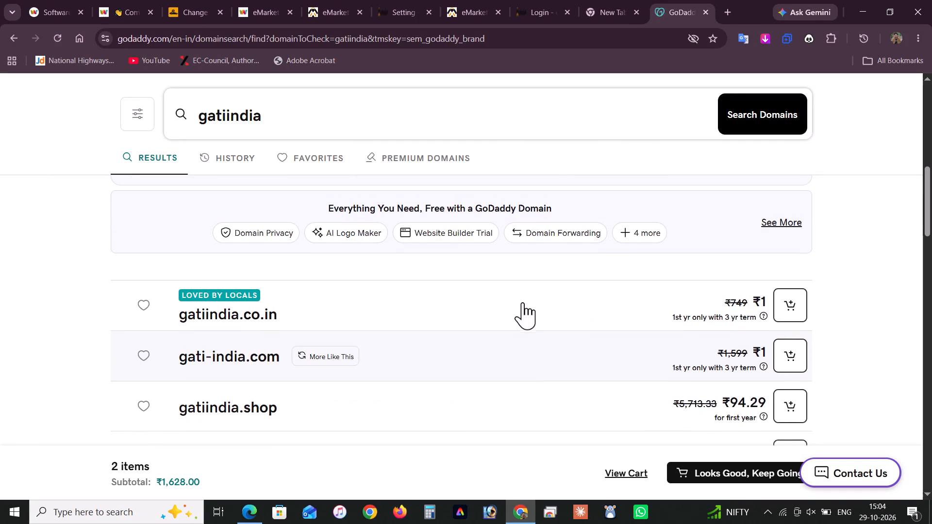
scroll(523, 302, down, 1)
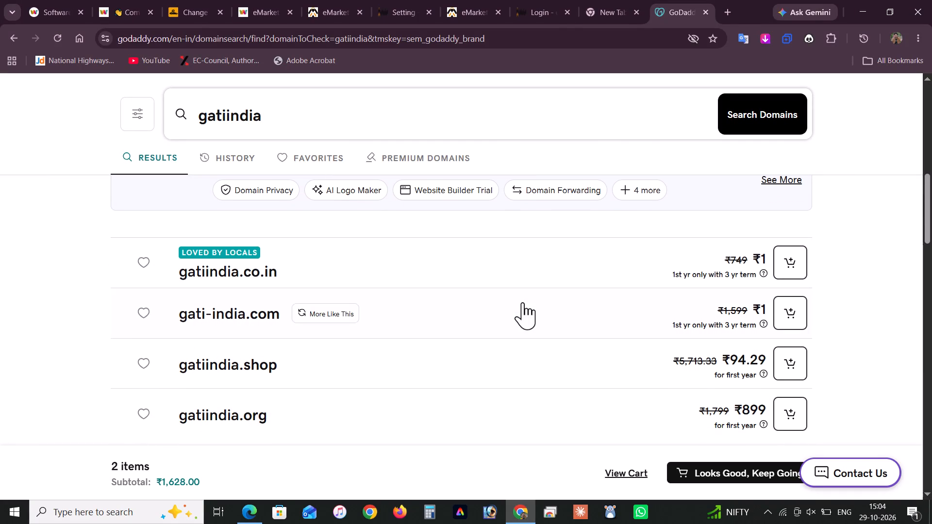
scroll(476, 344, down, 1)
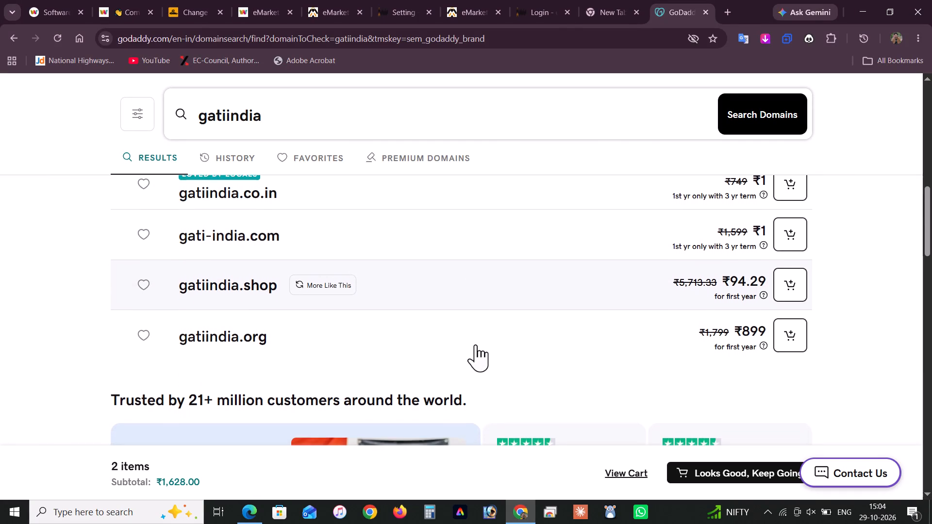
scroll(476, 344, down, 1)
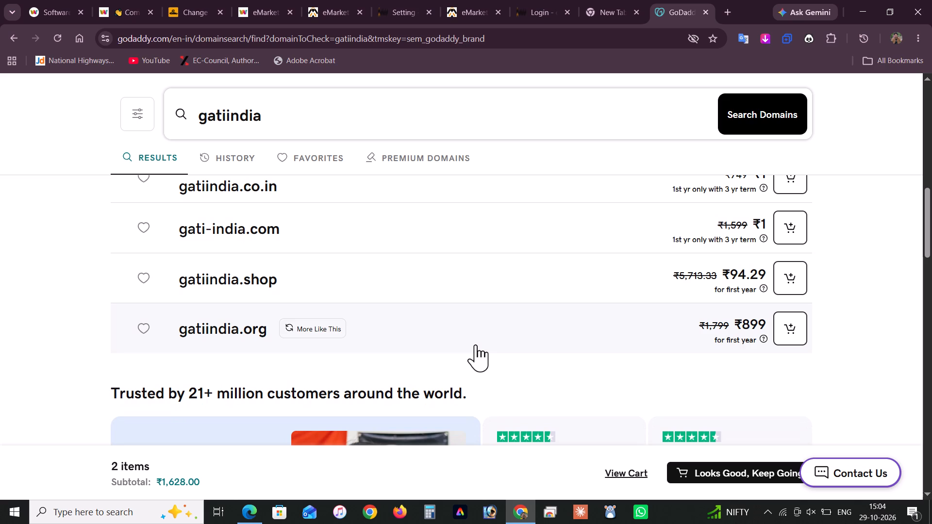
scroll(476, 344, up, 1)
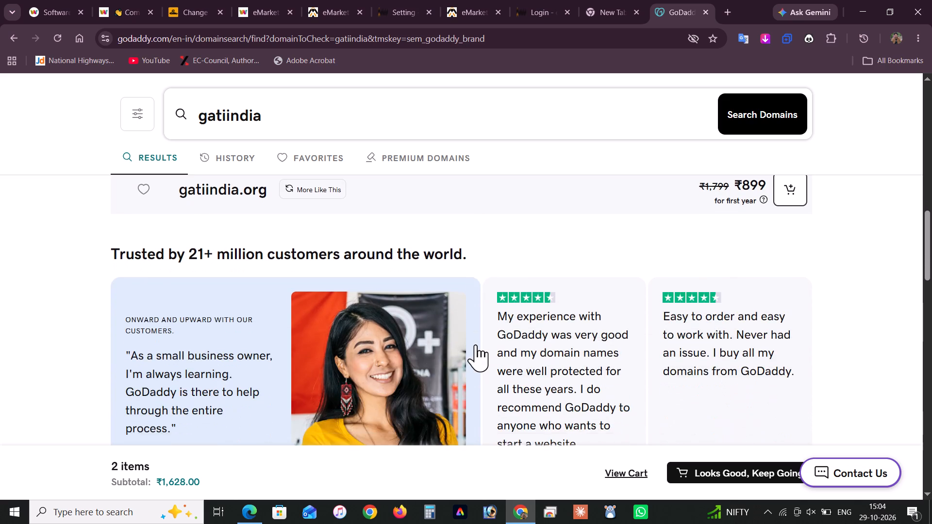
scroll(476, 344, up, 6)
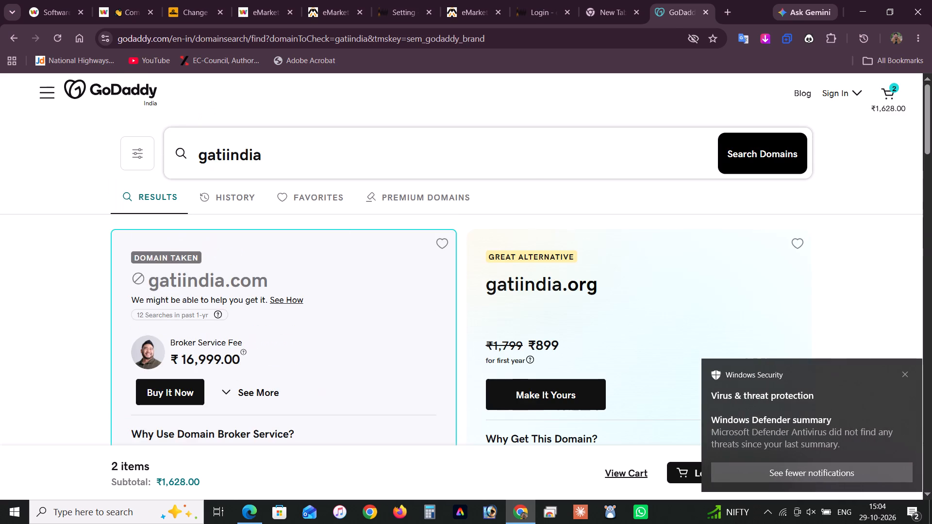
Shorten the domain query to gati and search for its availability.
click(271, 146)
key(BackSpace)
key(BackSpace)
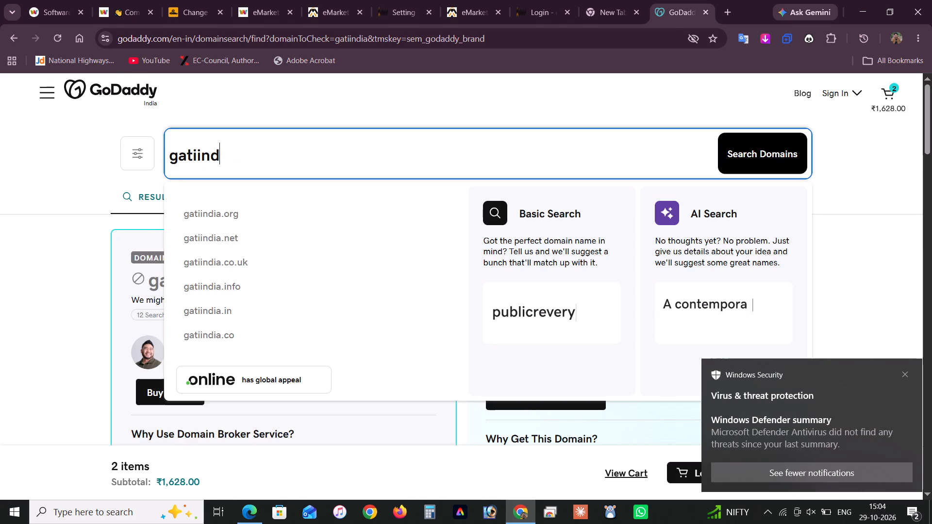
key(BackSpace)
key(BackSpace)
key(BackSpace)
key(Return)
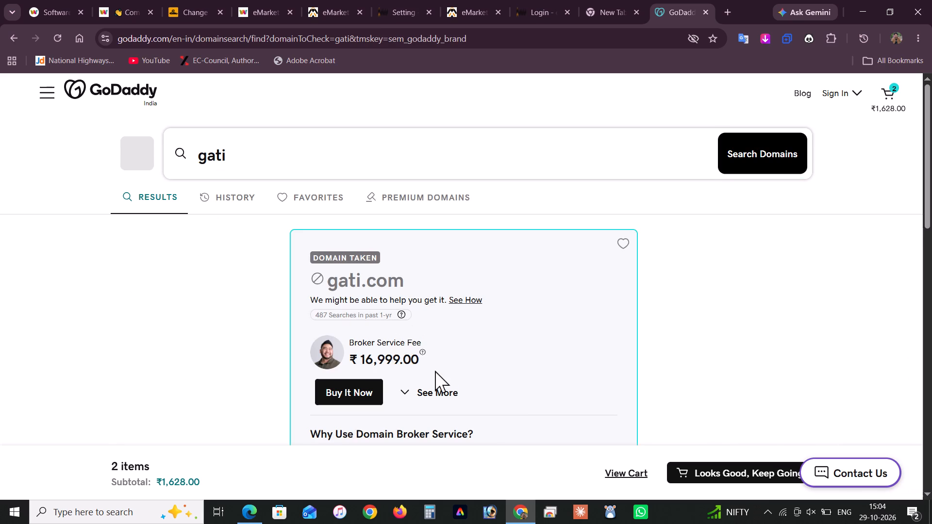
Look through the domain endings and alternative names offered for gati.
scroll(435, 371, down, 3)
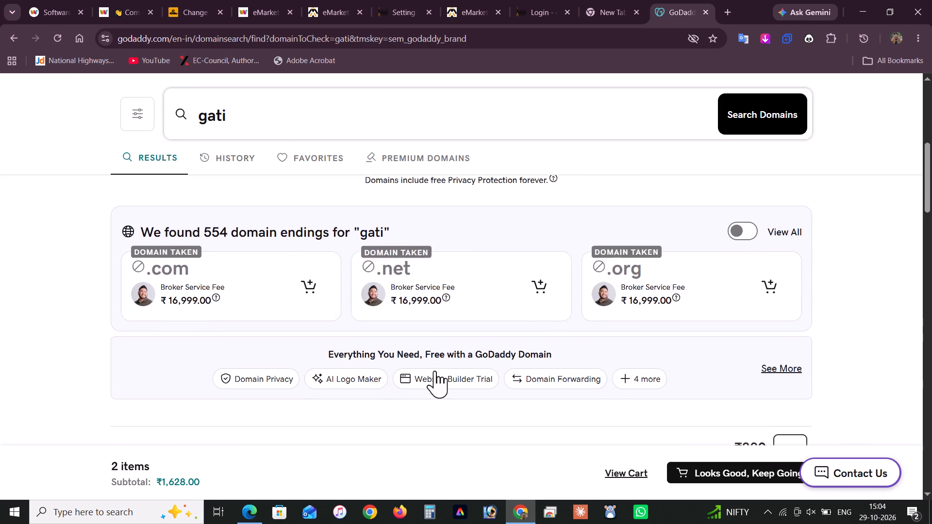
scroll(435, 371, down, 5)
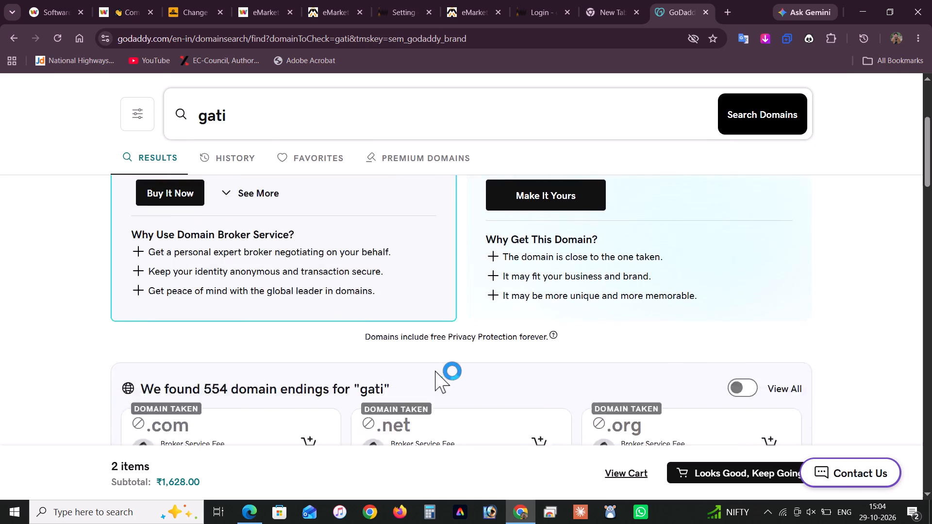
scroll(435, 371, down, 6)
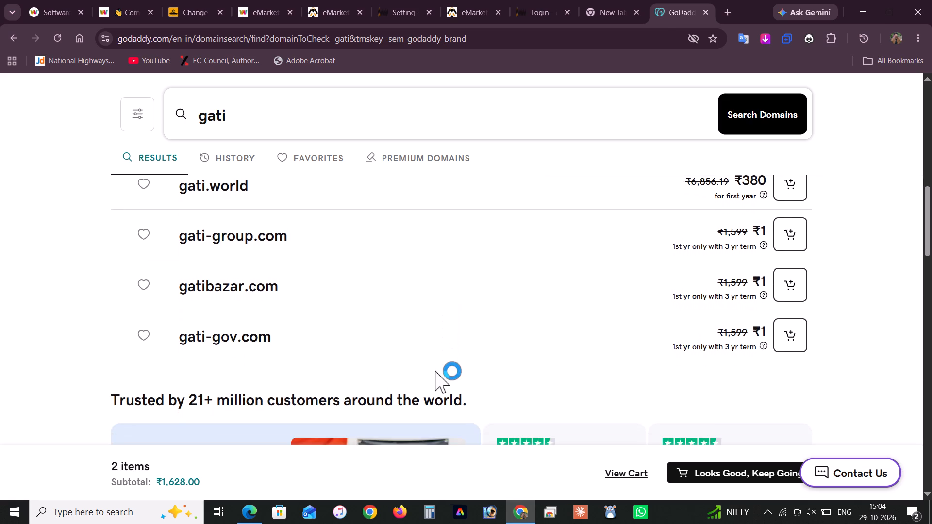
scroll(435, 371, down, 4)
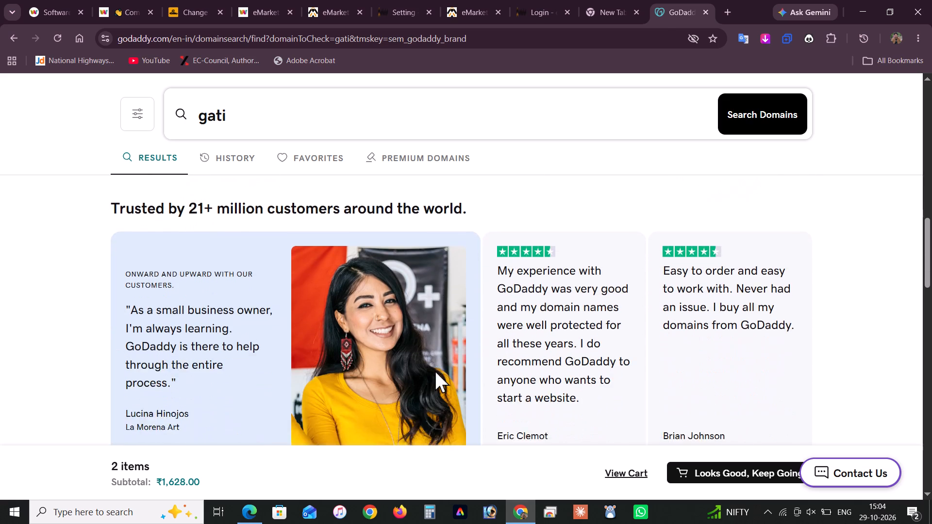
scroll(435, 371, up, 5)
Search for the availability of the domain gati.in.
click(306, 122)
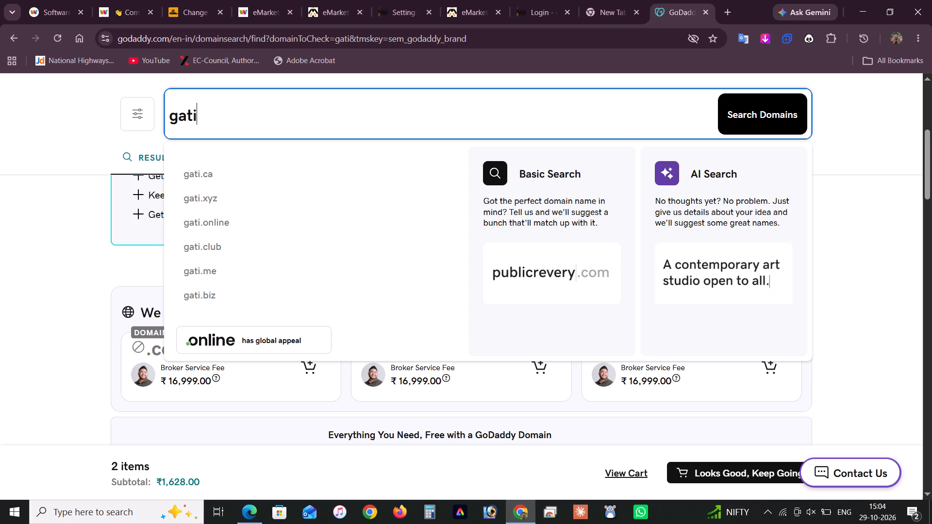
key(space)
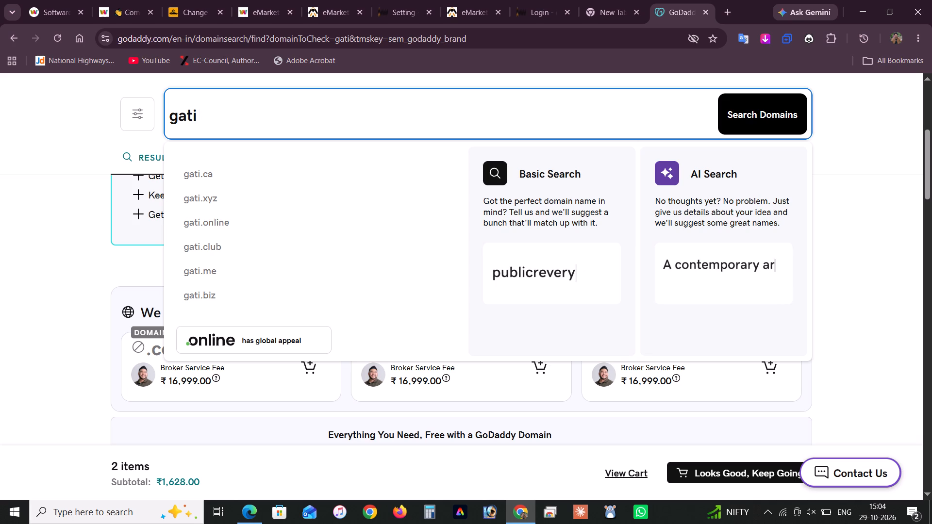
key(BackSpace)
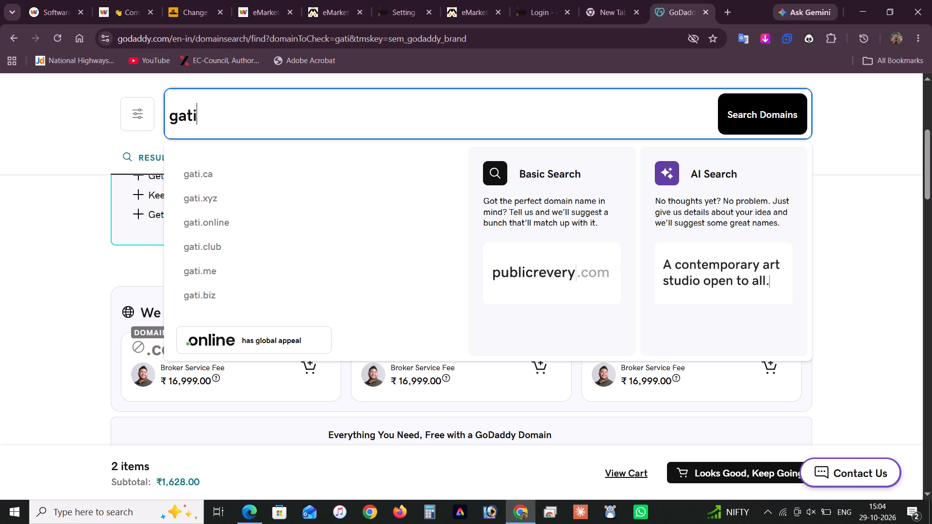
key(period)
text(in)
key(Return)
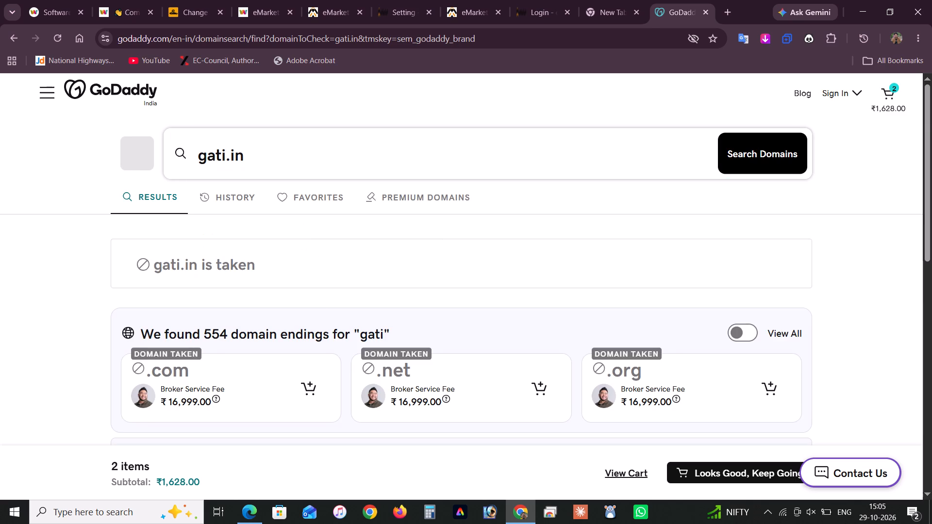
Search for the domain gatii.in and look through the alternative endings offered for it.
click(250, 153)
click(196, 157)
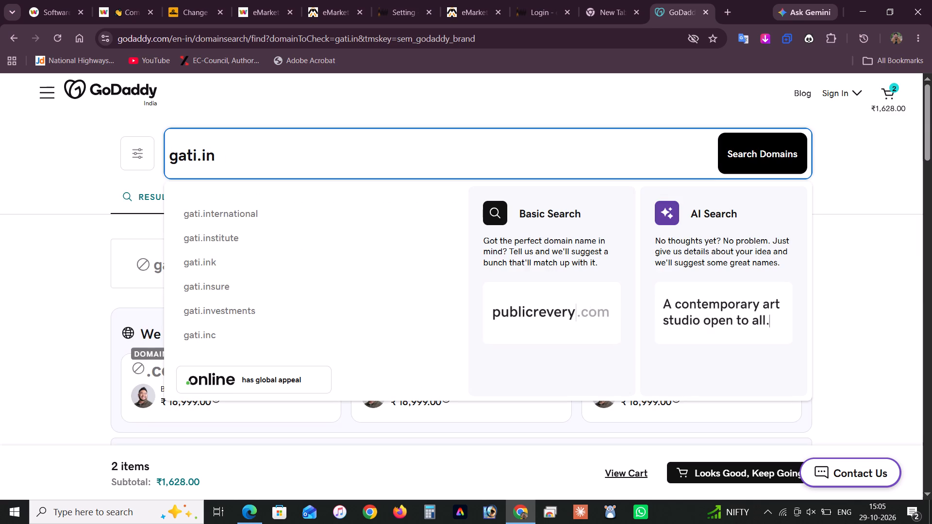
key(i)
key(Return)
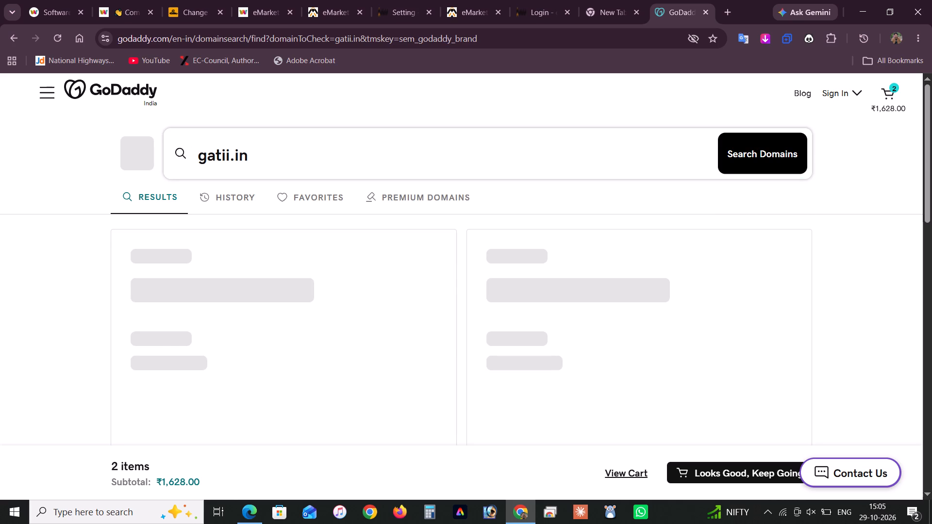
scroll(277, 285, down, 2)
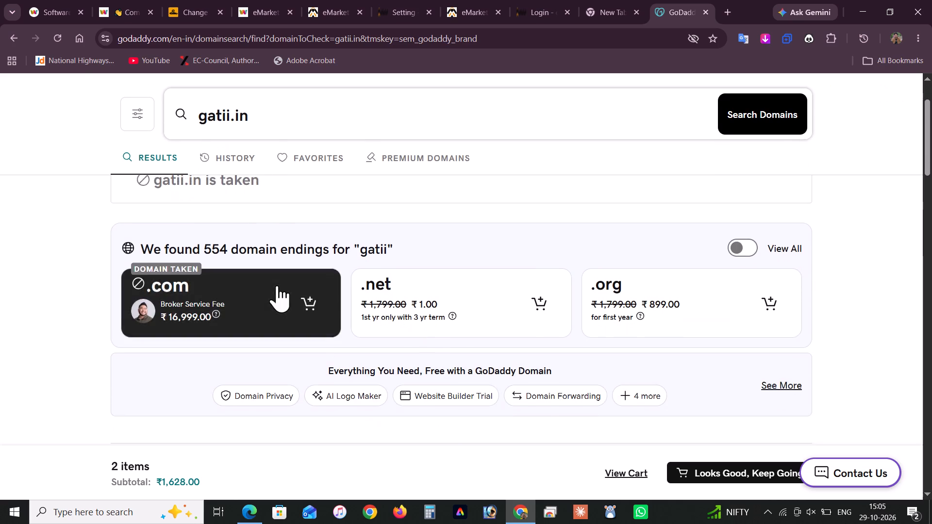
scroll(277, 285, down, 3)
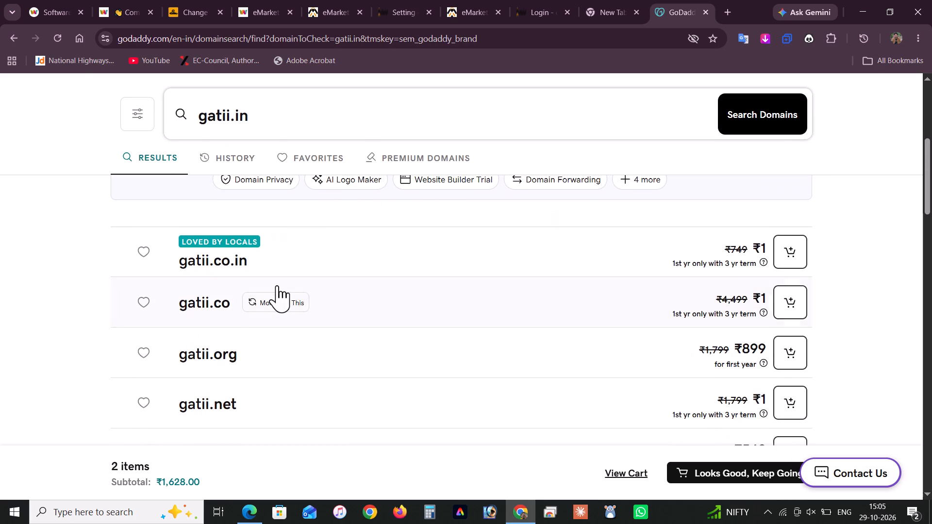
scroll(277, 285, down, 4)
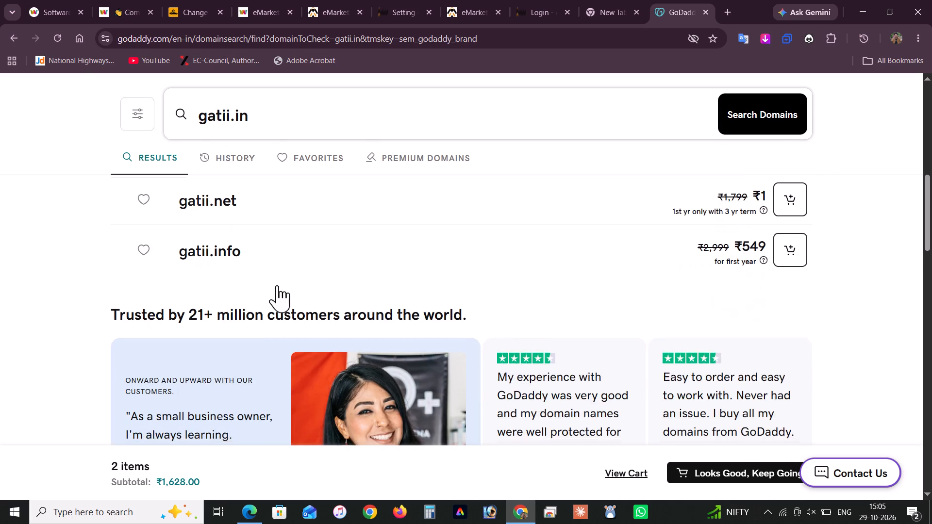
scroll(277, 285, down, 4)
scroll(277, 285, right, 1)
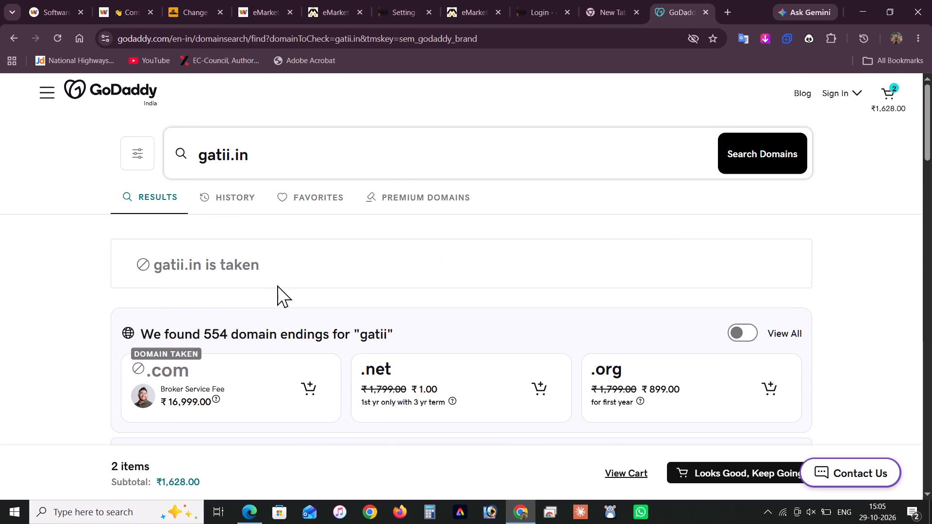
Replace the query with goti.com and search for its availability.
click(229, 152)
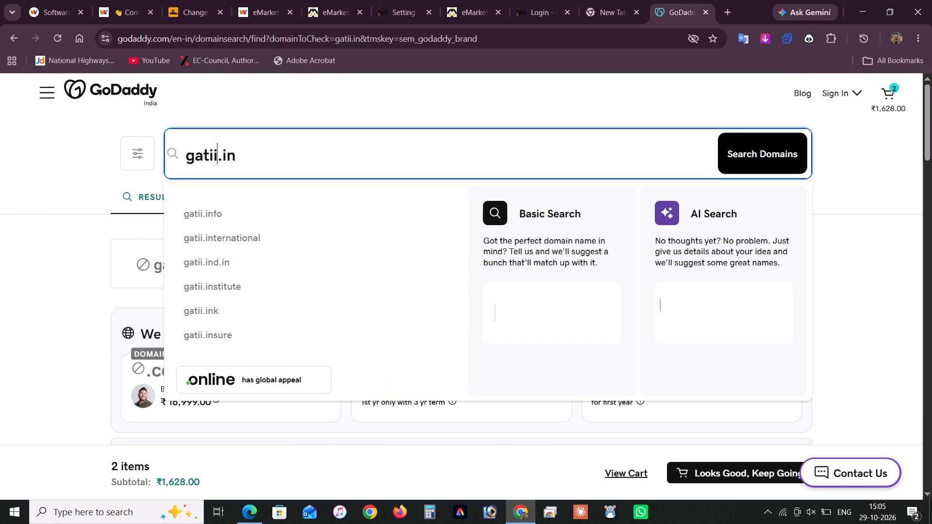
key(BackSpace)
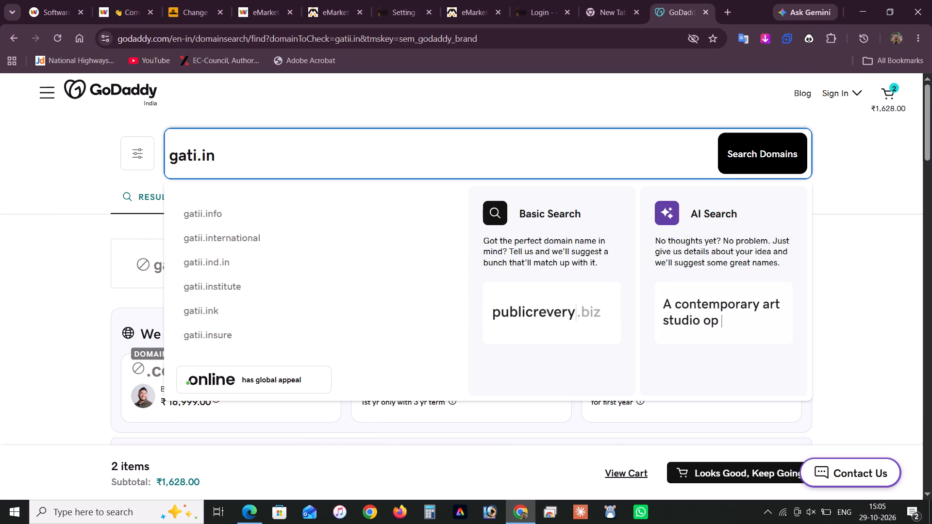
key(BackSpace)
key(BackSpace)
key(BackSpace)
key(BackSpace)
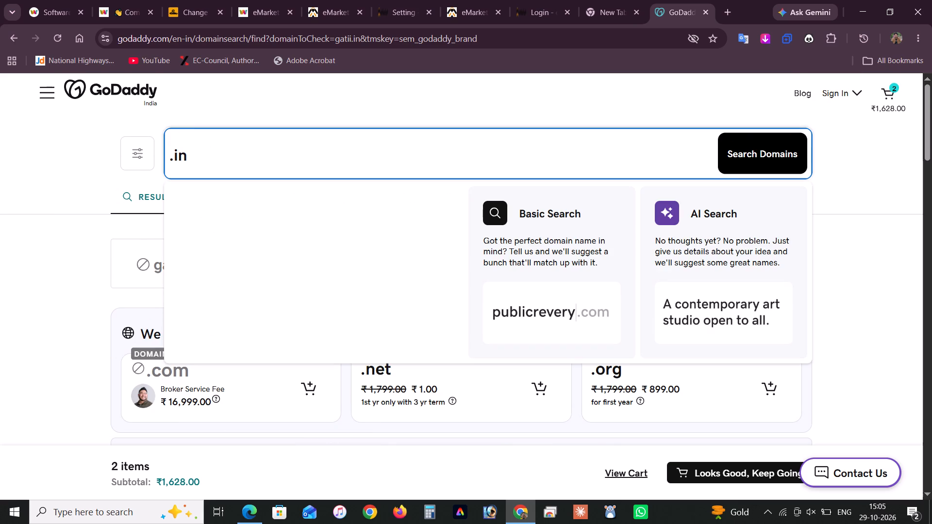
text(goti)
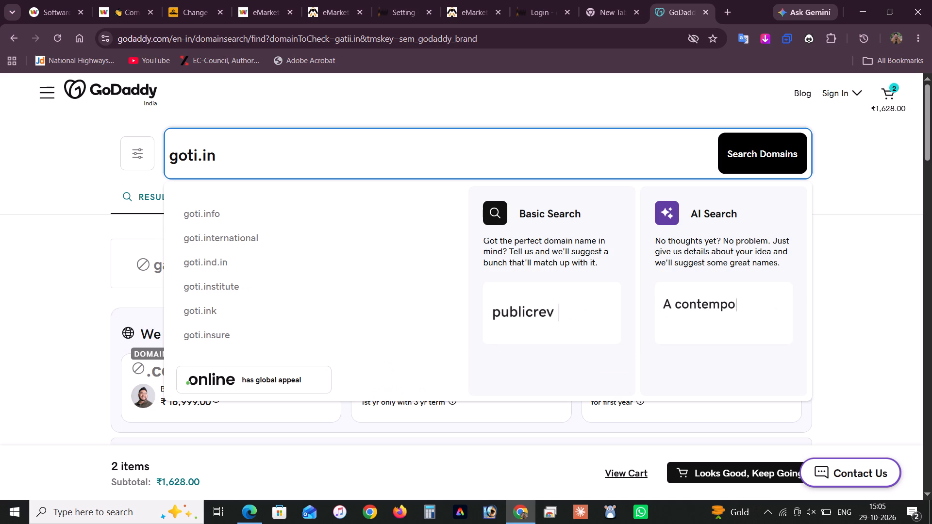
click(254, 147)
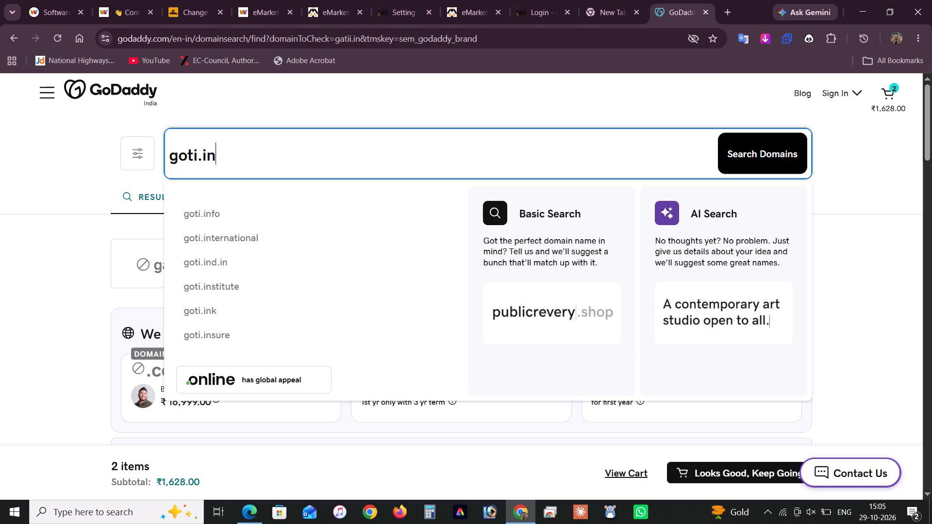
key(BackSpace)
key(BackSpace)
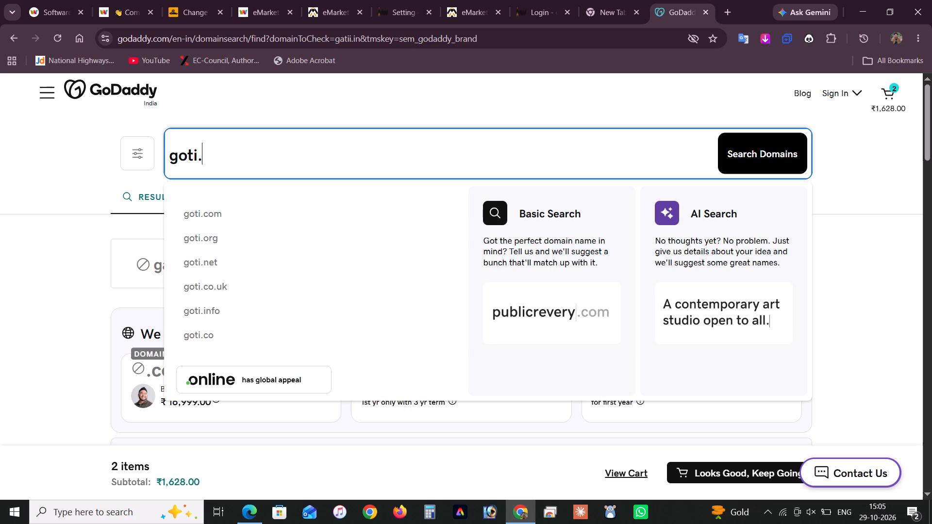
text(com)
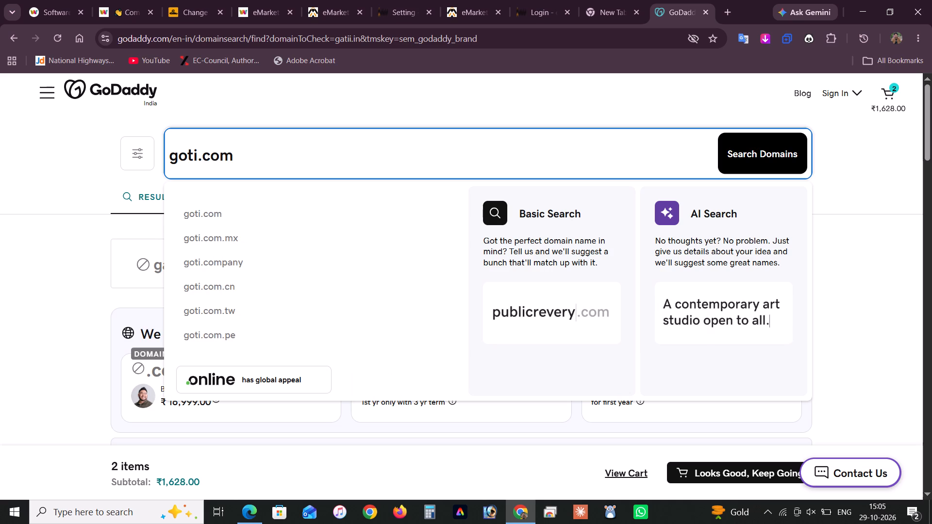
key(Return)
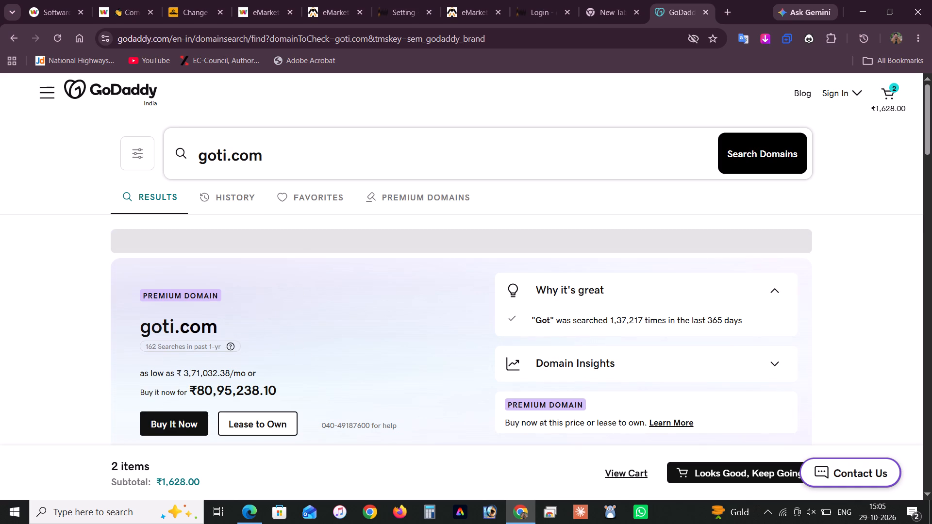
Remove the name goti from the domain query, keeping the .com ending.
click(216, 157)
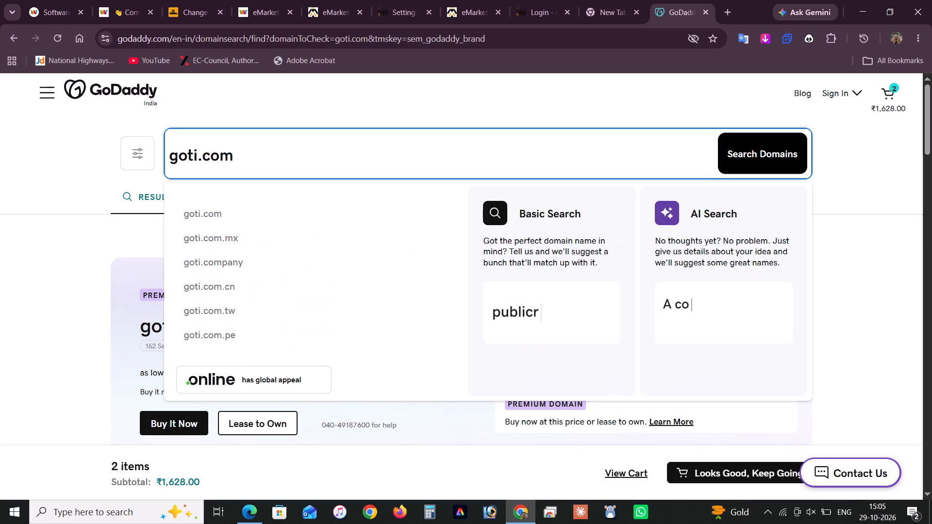
key(BackSpace)
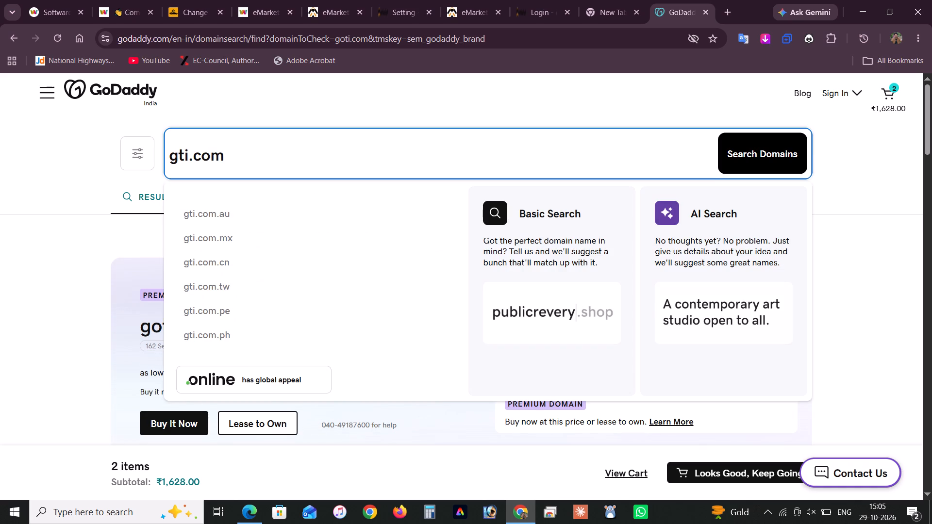
click(187, 157)
key(BackSpace)
key(BackSpace)
key(BackSpace)
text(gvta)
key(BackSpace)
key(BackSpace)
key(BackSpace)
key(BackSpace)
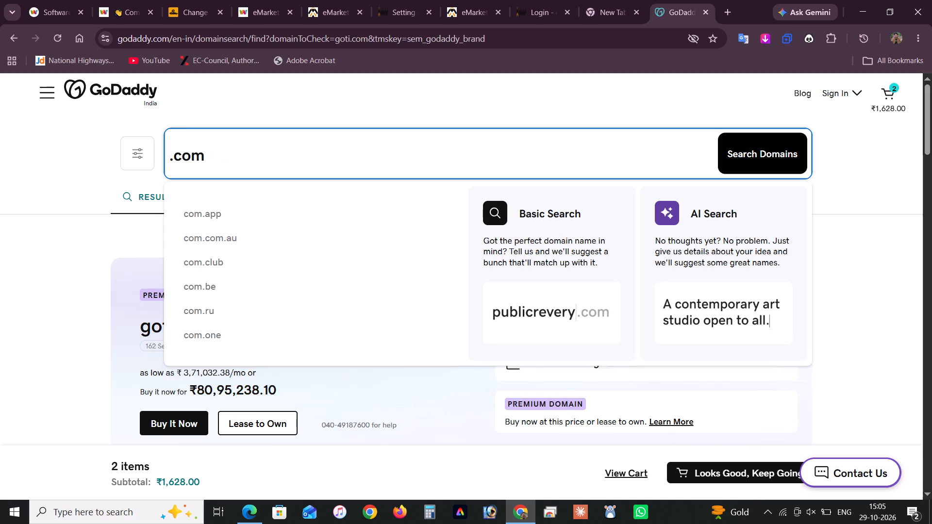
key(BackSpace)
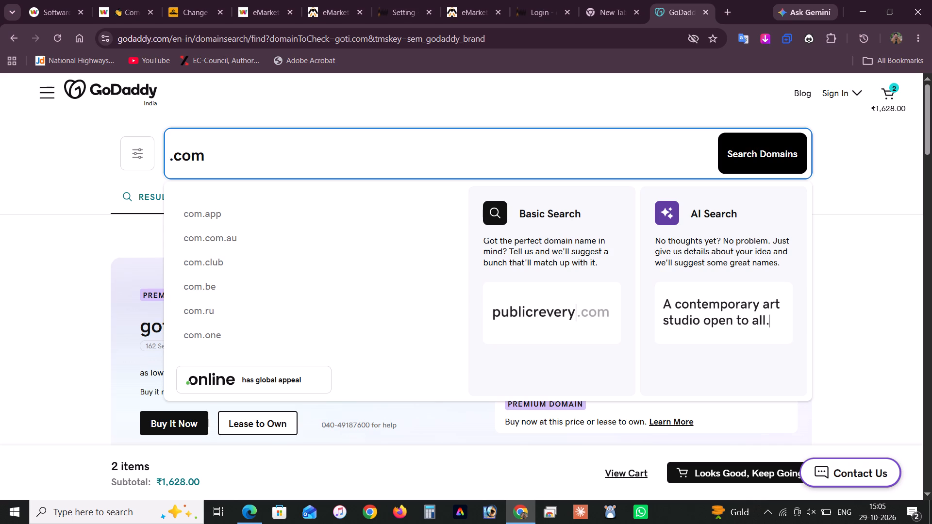
Enter gati in front of the .com ending in the domain query.
click(169, 157)
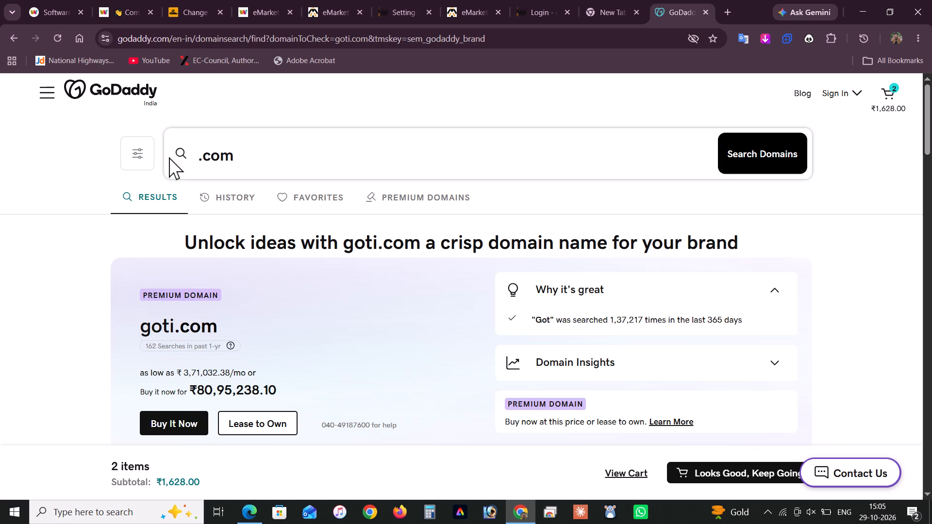
click(196, 158)
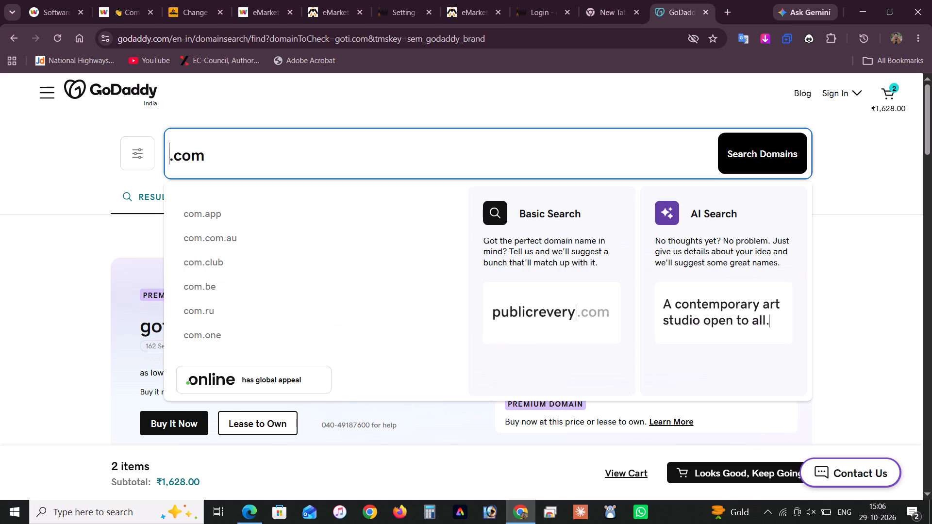
text(gati)
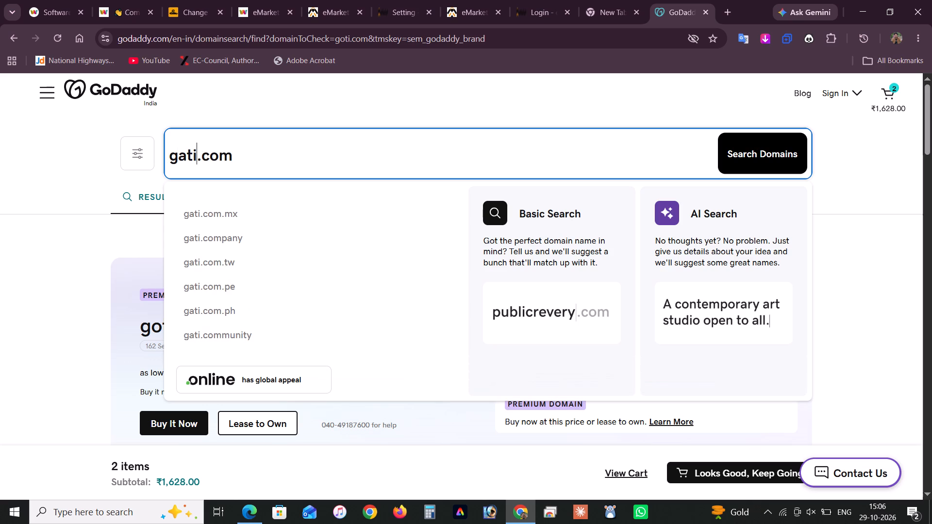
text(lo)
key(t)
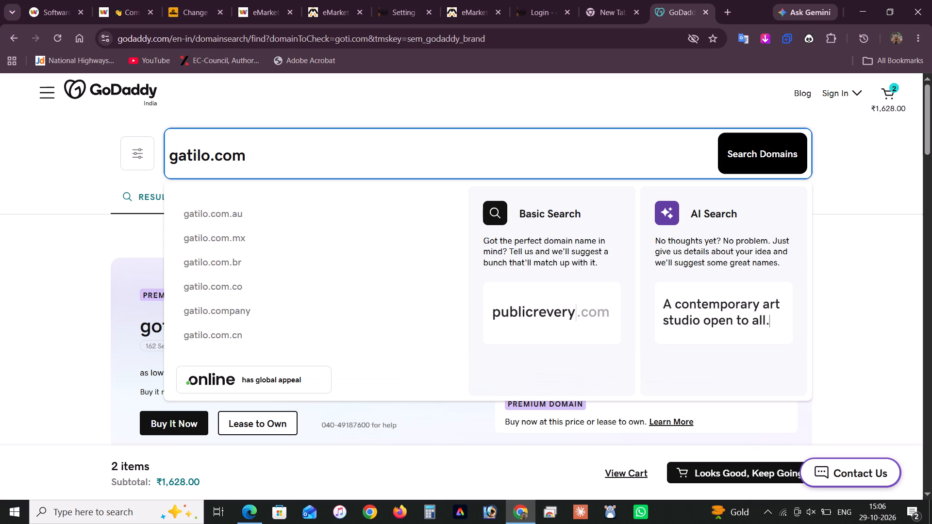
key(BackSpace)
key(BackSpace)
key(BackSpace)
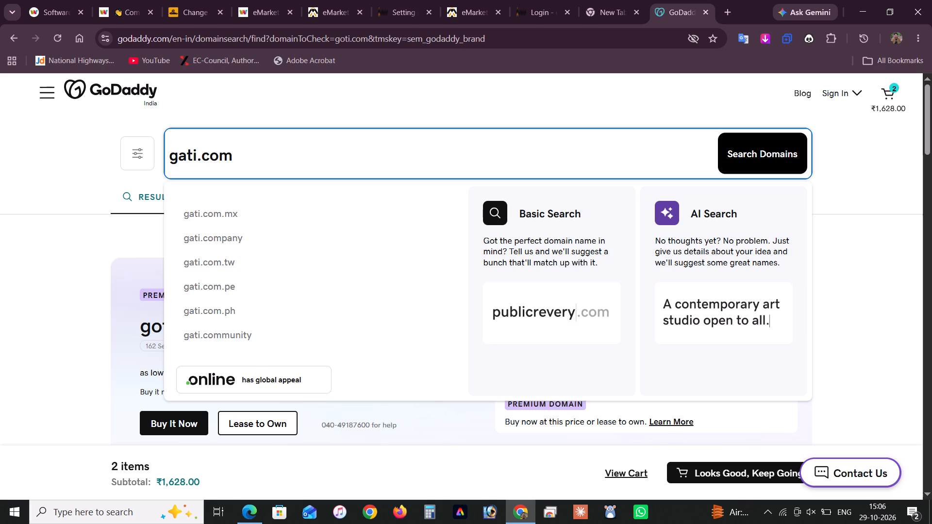
Change the ending to .cab, search for the availability of gati.cab and view its results.
click(232, 154)
key(BackSpace)
key(BackSpace)
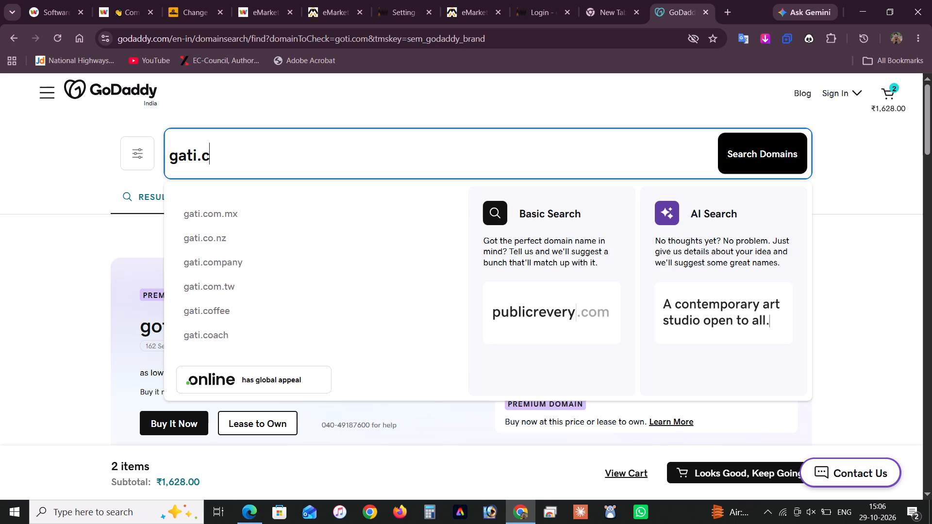
key(BackSpace)
text(cab)
key(Return)
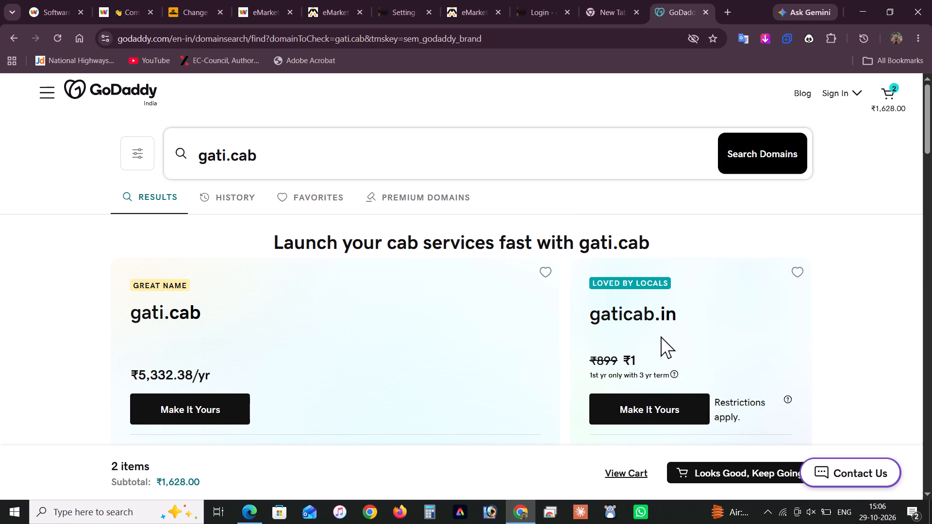
scroll(674, 326, right, 1)
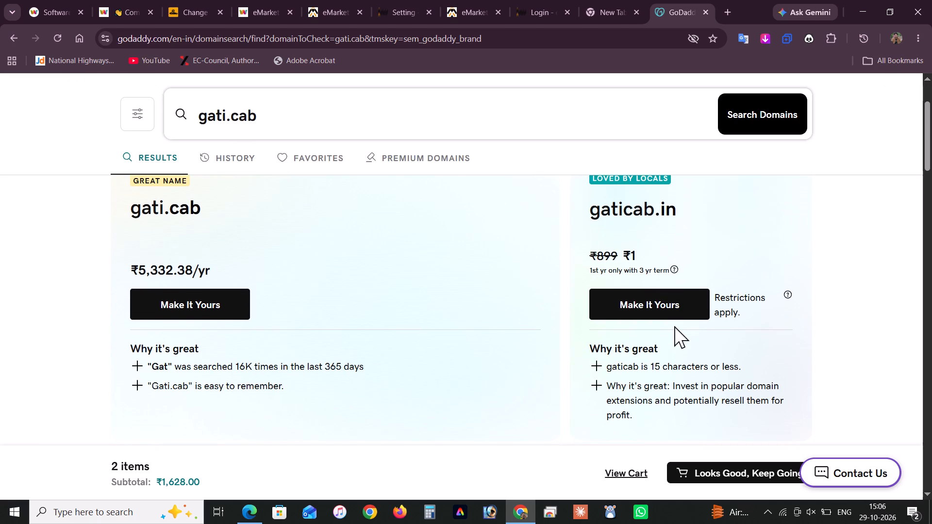
scroll(674, 326, right, 2)
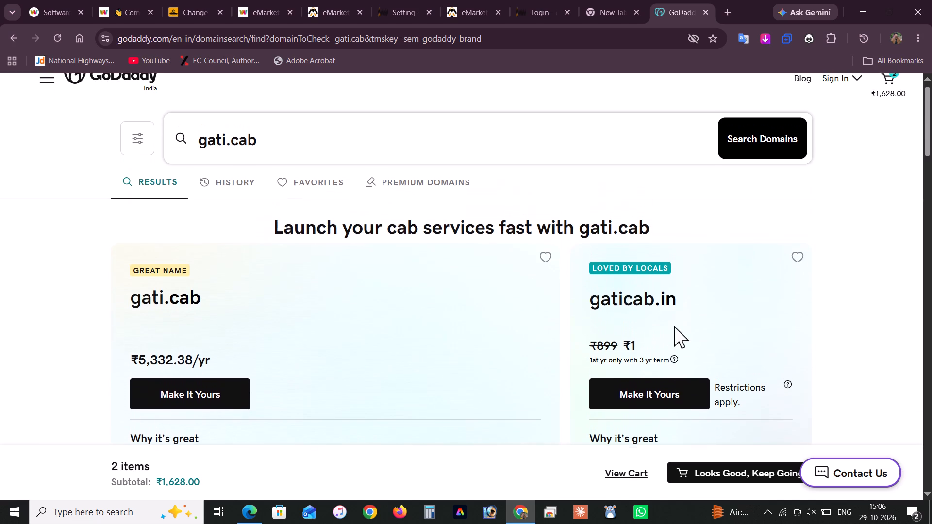
Change the query to gaticabs.com, search for its availability and view the endings offered.
click(231, 143)
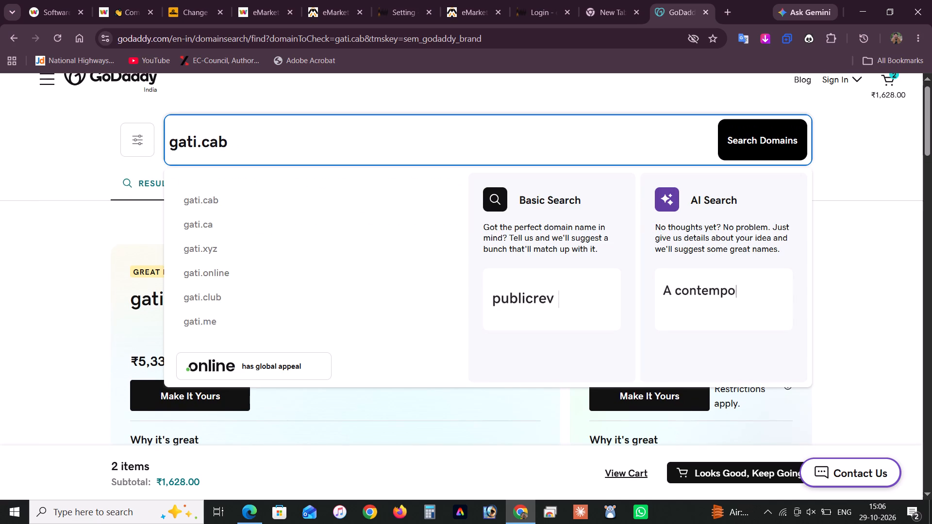
key(BackSpace)
click(231, 143)
click(243, 144)
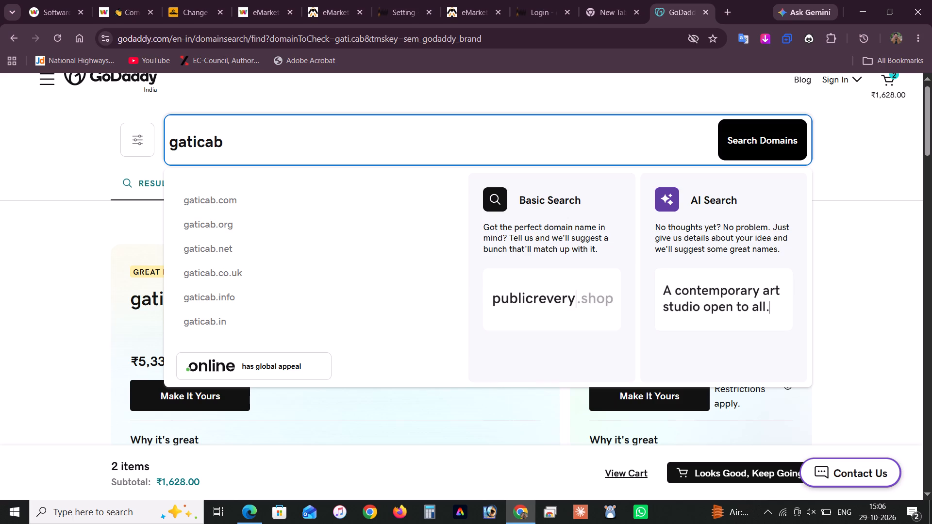
key(s)
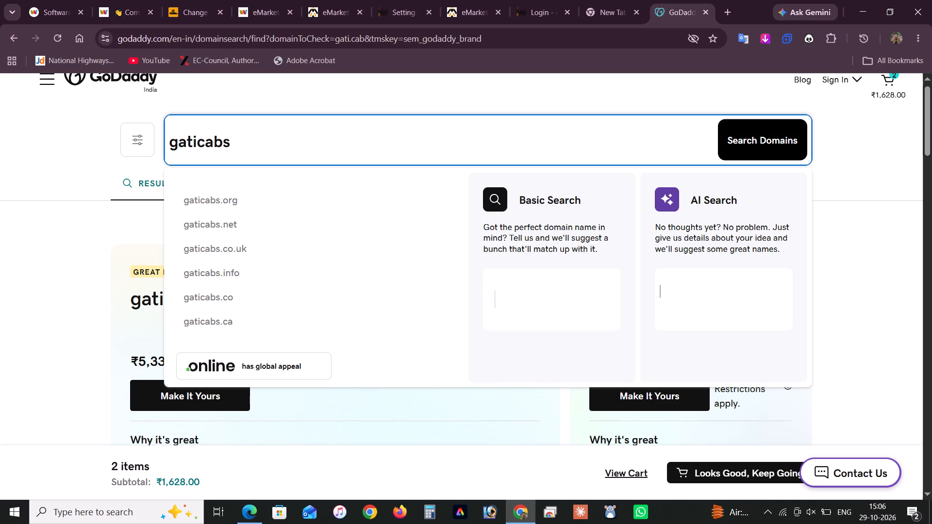
text(.com)
key(Return)
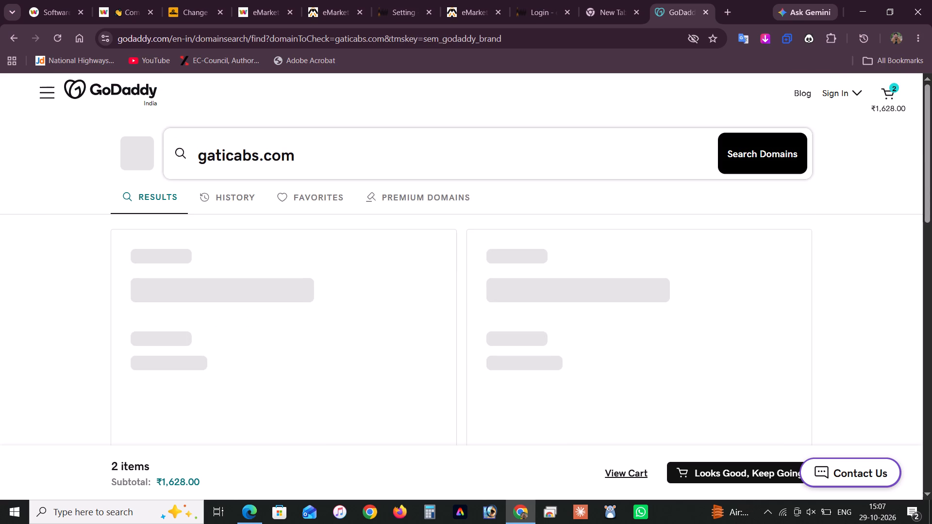
scroll(252, 264, right, 1)
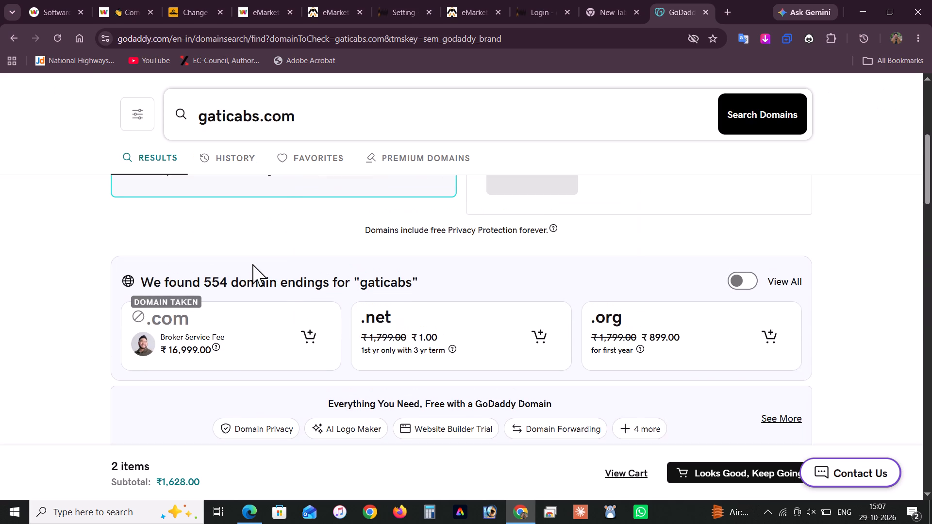
scroll(252, 264, right, 1)
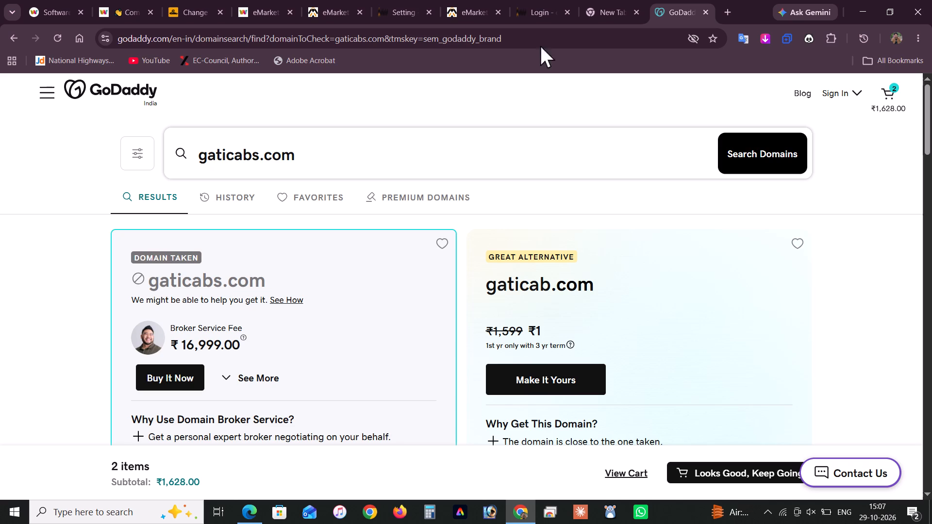
Search Google for cab in a new browser tab.
click(723, 5)
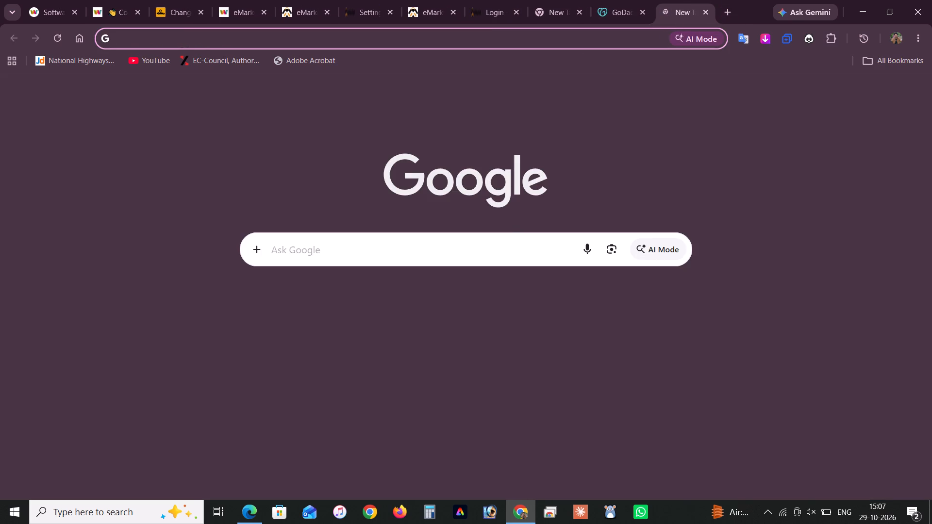
click(564, 33)
text(cab)
key(Return)
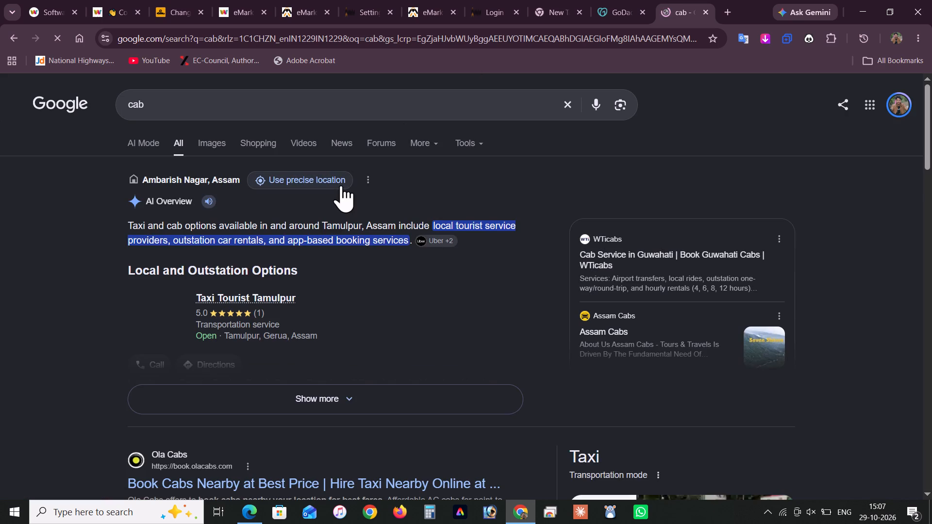
Look through the Google results for cab, including the nearby cab businesses and the booking sites listed.
scroll(458, 264, down, 1)
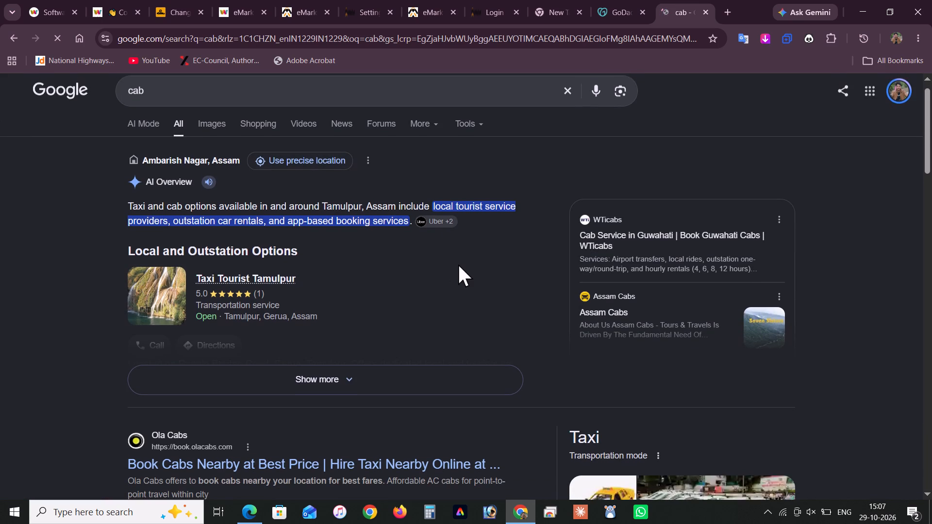
scroll(458, 264, down, 2)
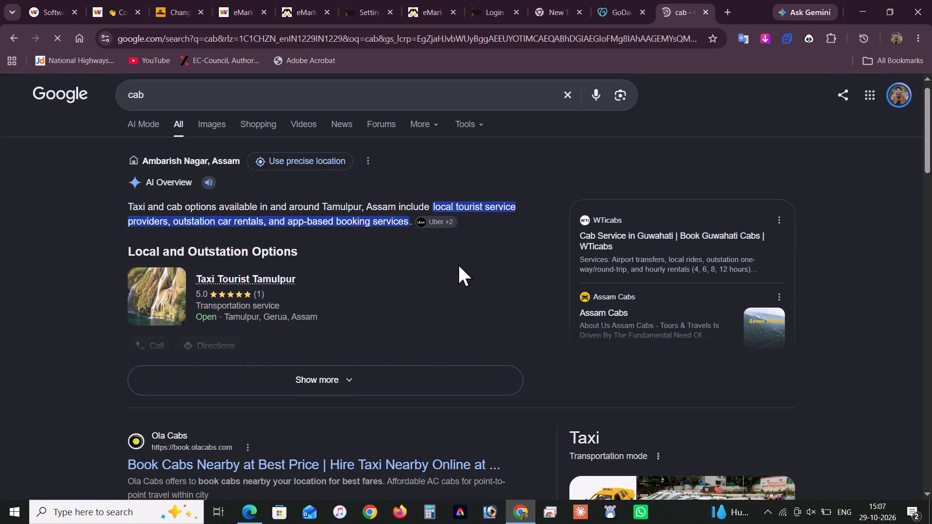
scroll(458, 264, down, 2)
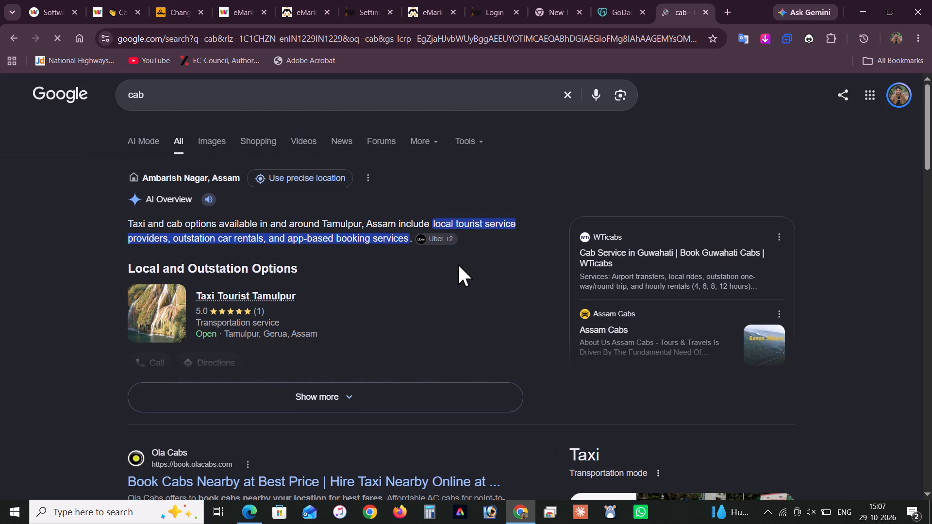
scroll(458, 264, down, 3)
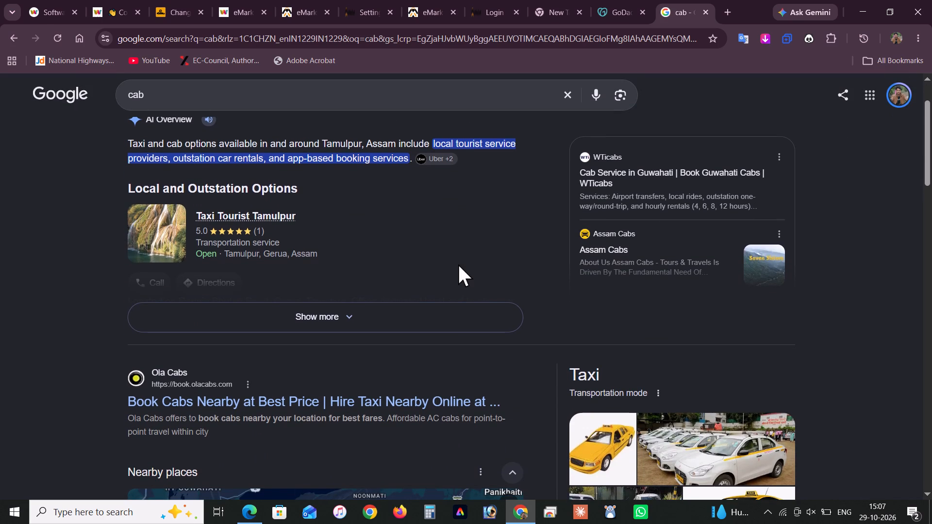
scroll(458, 264, down, 7)
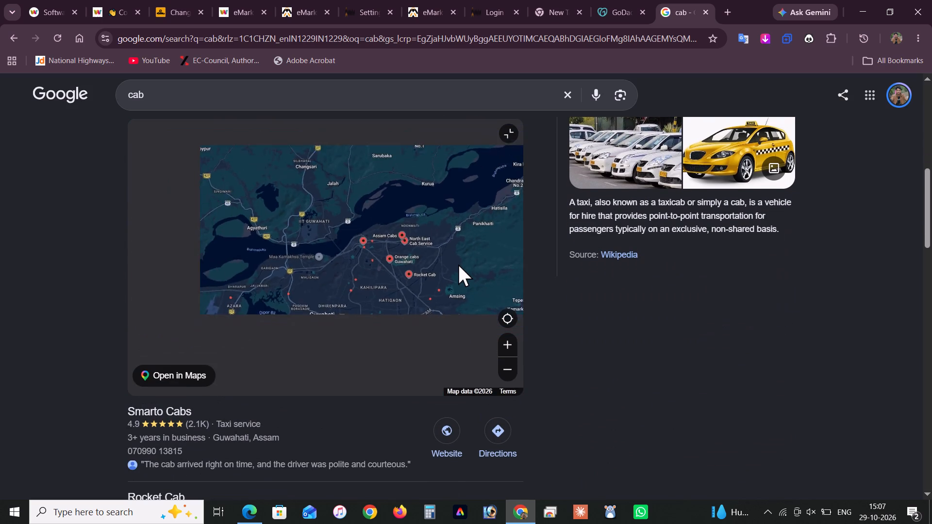
scroll(458, 264, down, 4)
scroll(522, 399, down, 5)
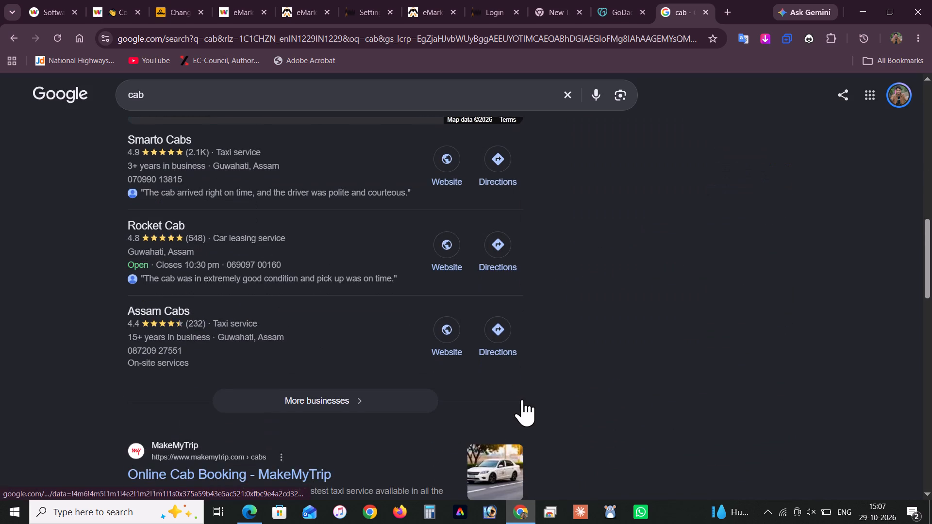
scroll(522, 399, down, 4)
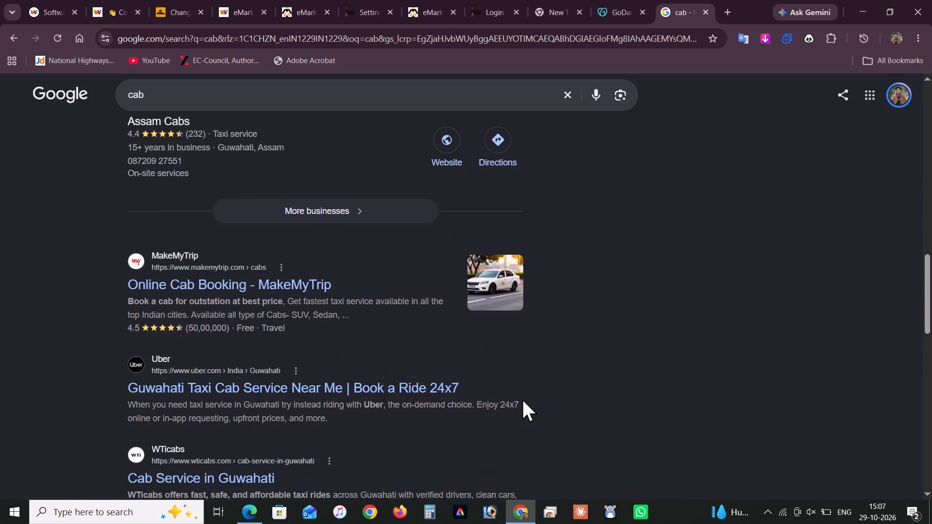
scroll(522, 399, down, 2)
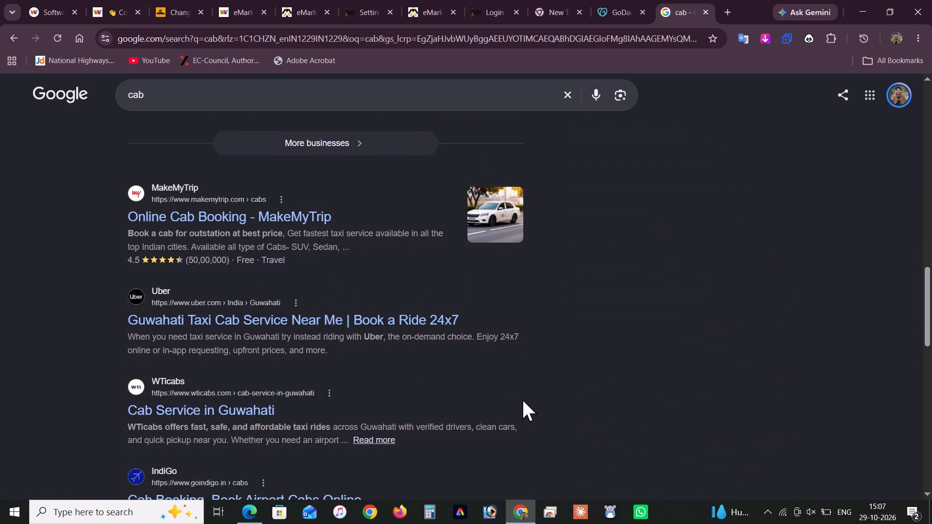
scroll(522, 399, down, 1)
scroll(522, 399, right, 1)
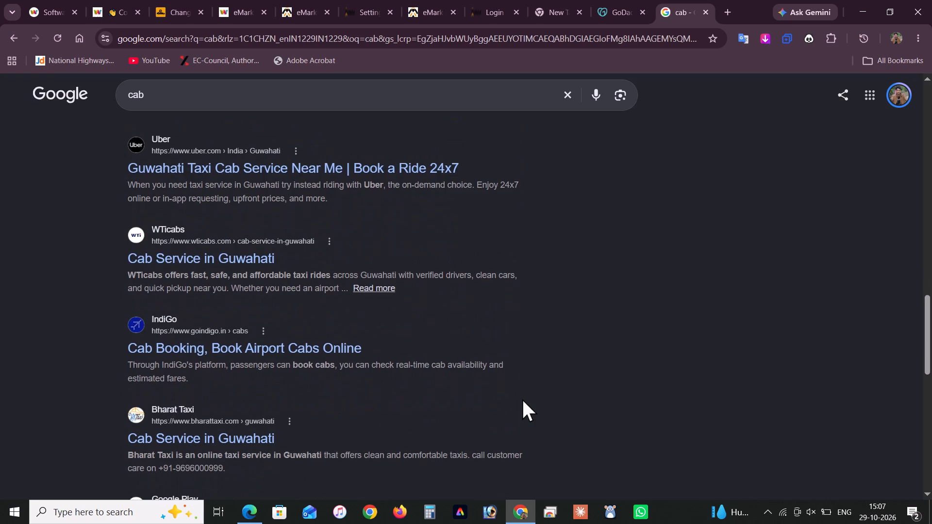
scroll(522, 399, right, 2)
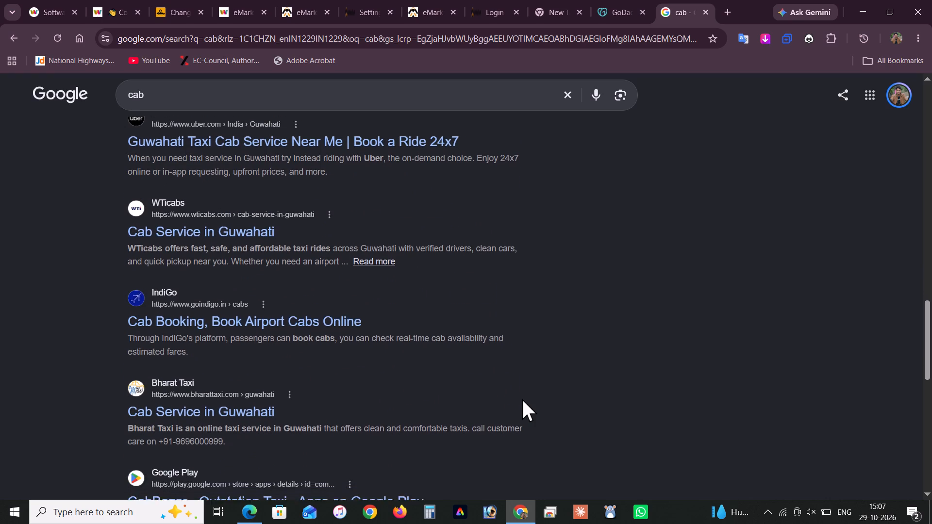
scroll(522, 399, right, 1)
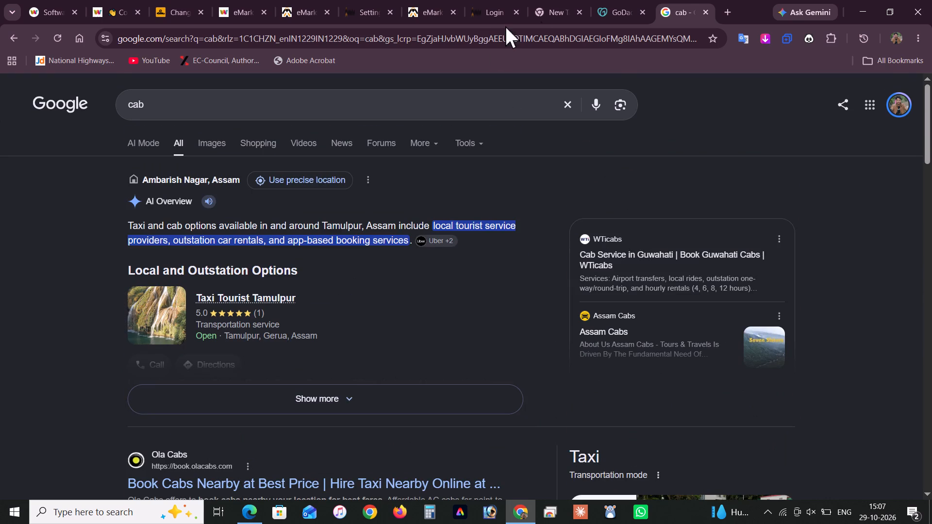
Search Google for rapido in a new browser tab and look through the results.
click(723, 11)
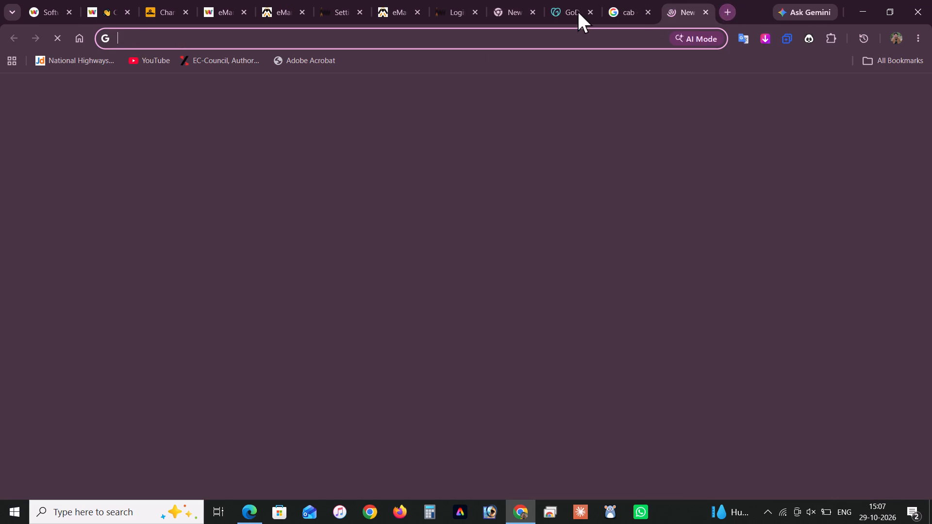
click(549, 41)
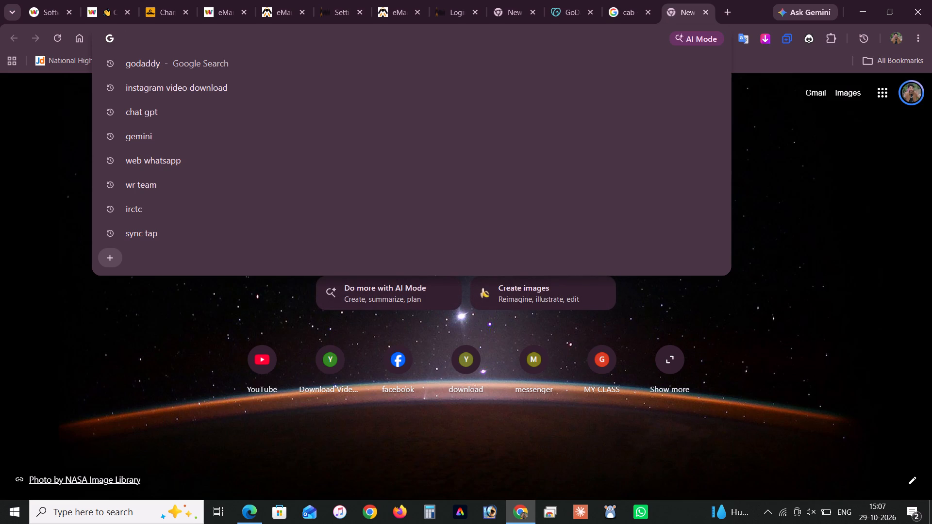
key(r)
text(apido)
key(Return)
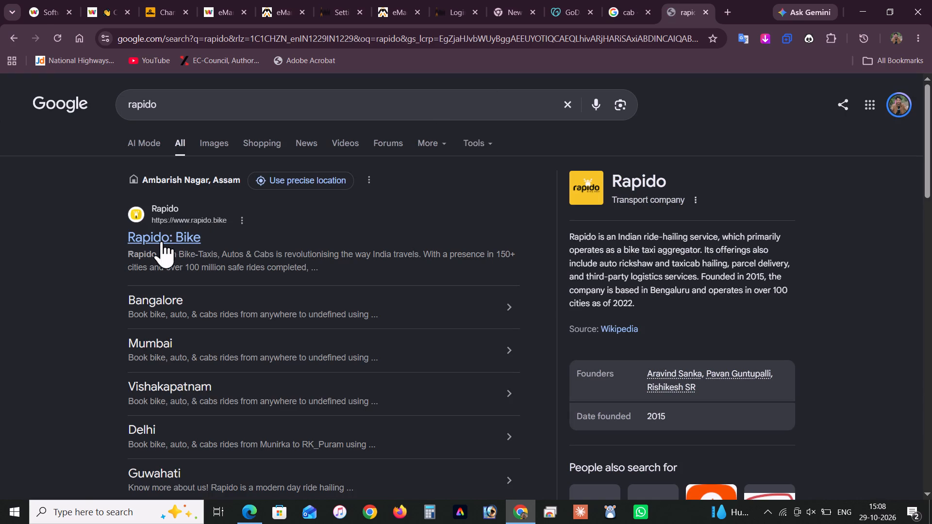
scroll(191, 266, down, 2)
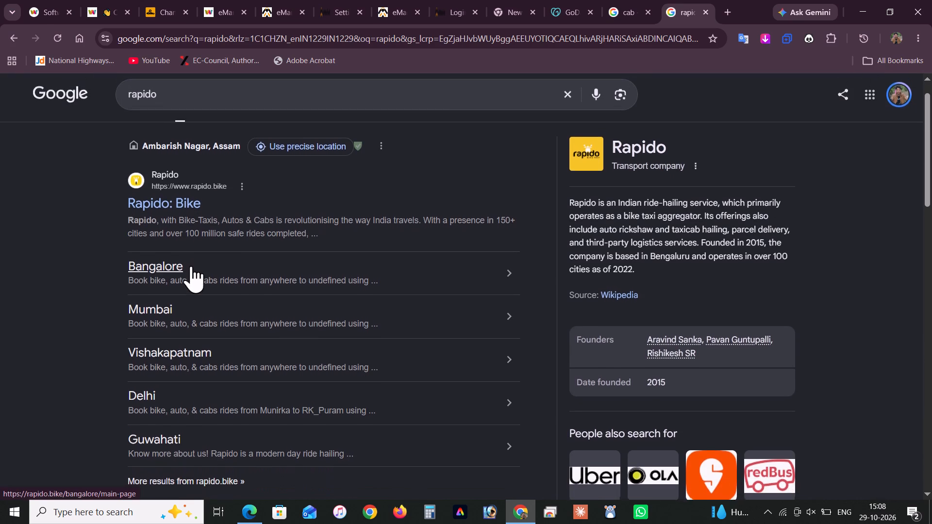
scroll(191, 266, down, 6)
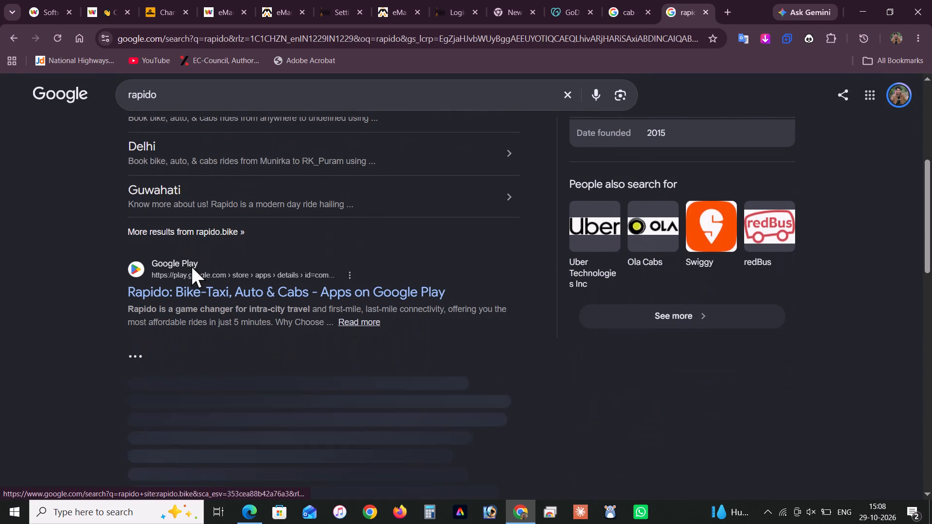
scroll(191, 266, down, 4)
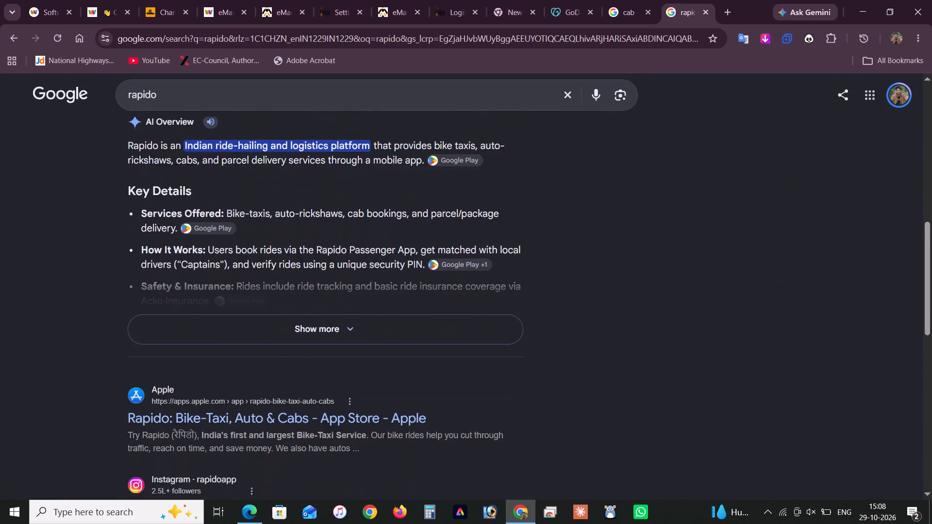
scroll(191, 266, up, 5)
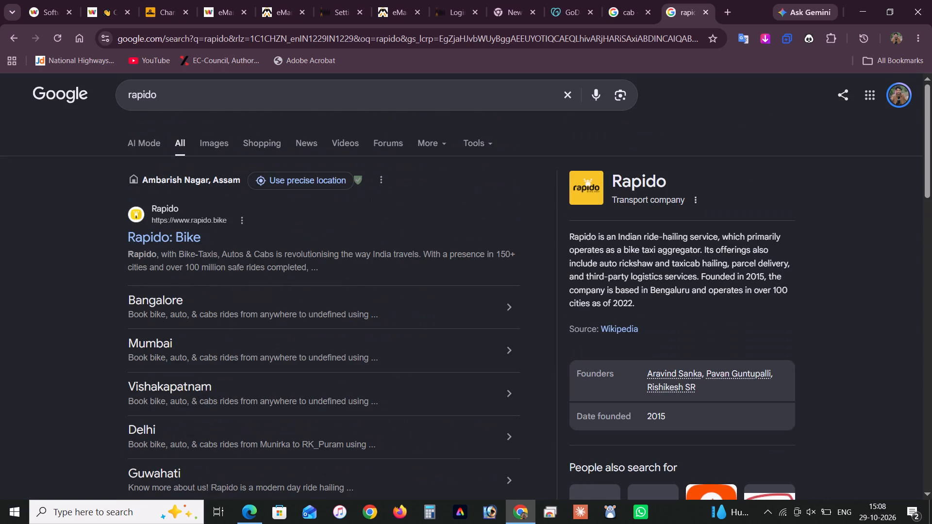
Replace the rapido query with ola and search Google for it.
click(188, 119)
key(BackSpace)
key(BackSpace)
key(BackSpace)
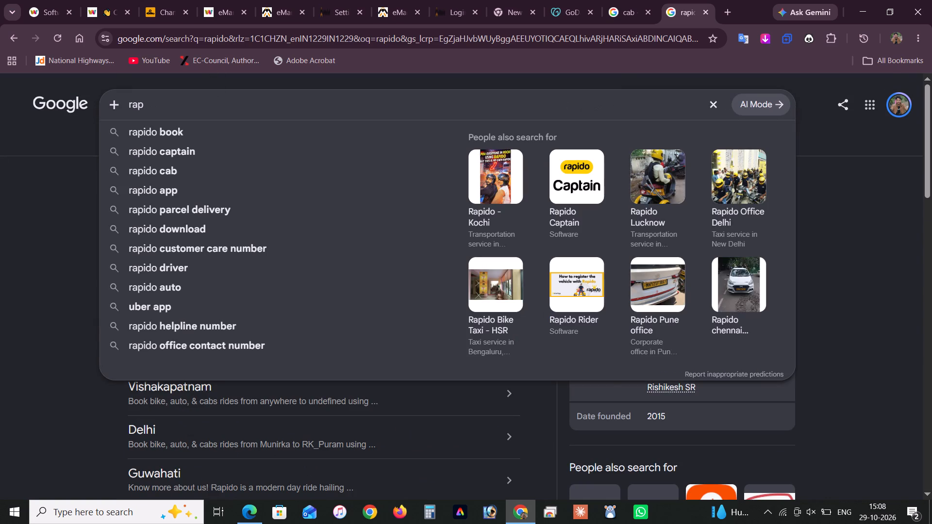
key(BackSpace)
key(BackSpace)
key(BackSpace)
key(BackSpace)
text(ola4)
key(BackSpace)
key(Return)
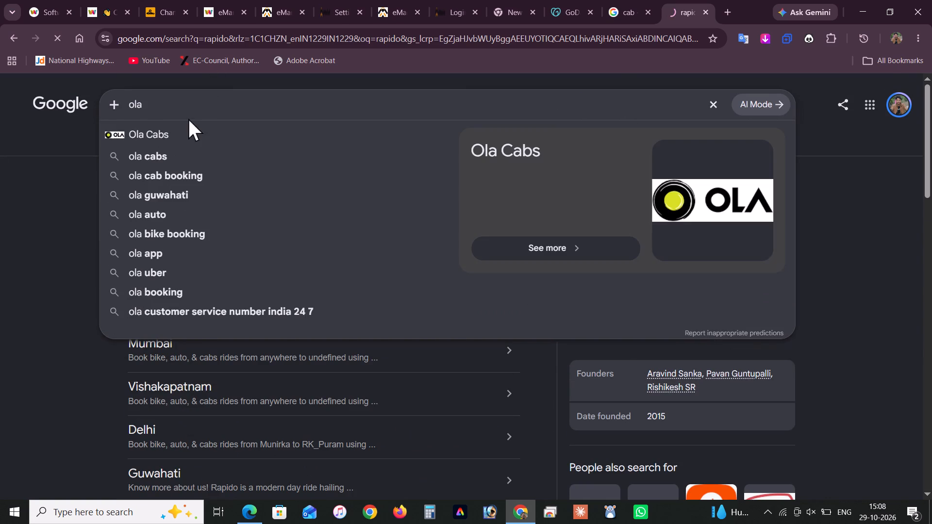
Look through the Google results for ola, including the cab booking site, services overview and related companies.
scroll(215, 327, down, 1)
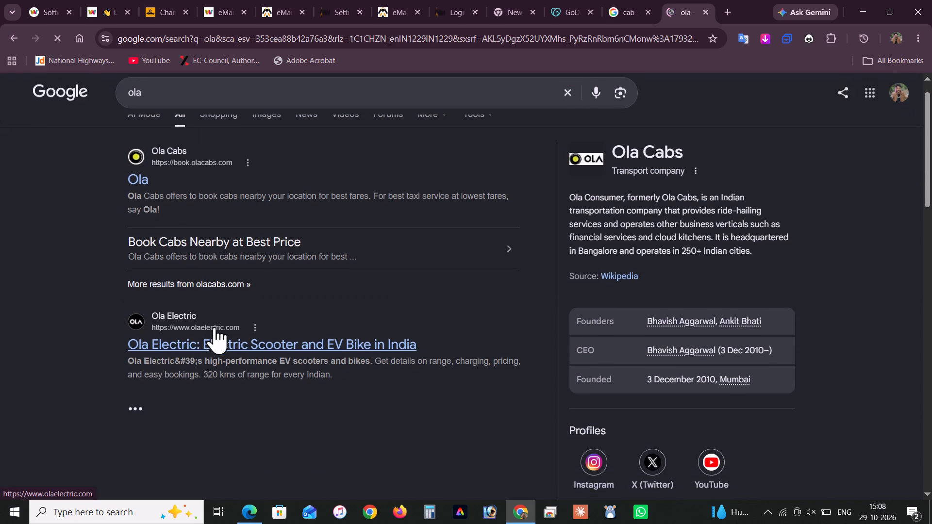
scroll(215, 327, down, 4)
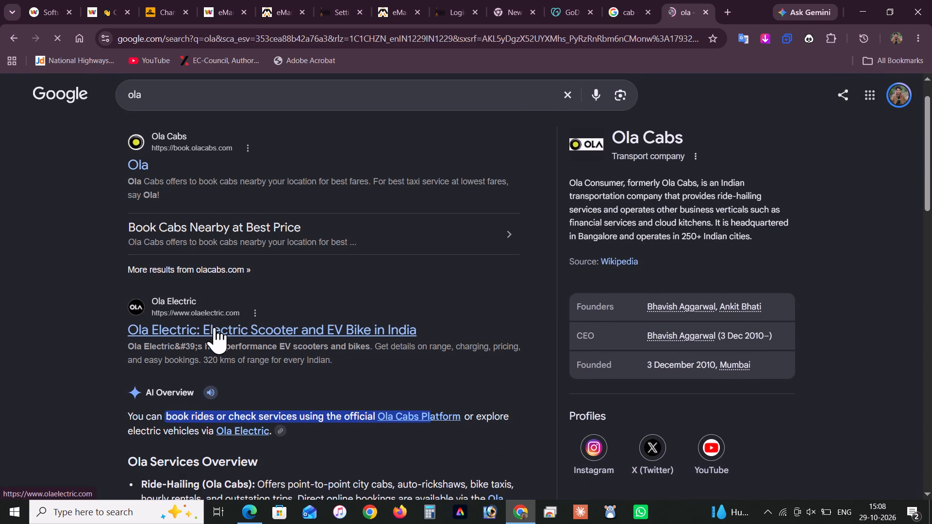
scroll(215, 327, down, 1)
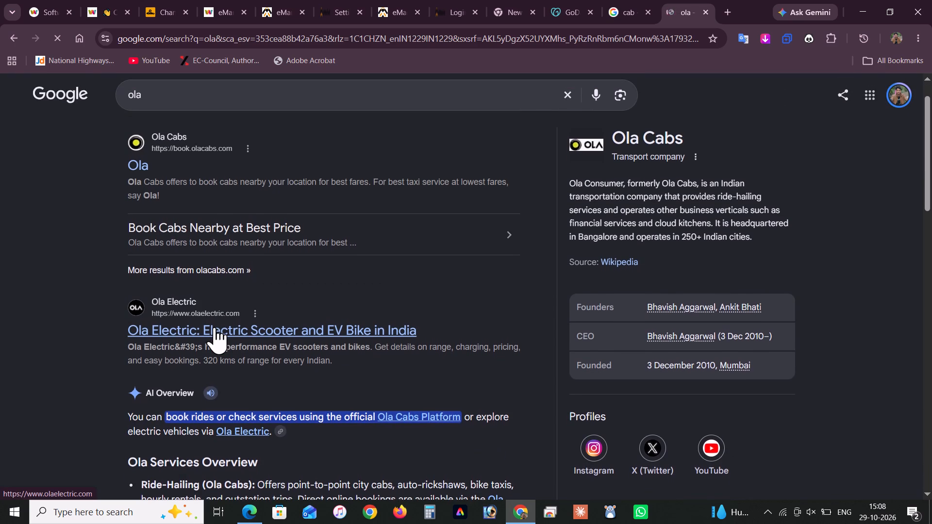
scroll(215, 327, down, 1)
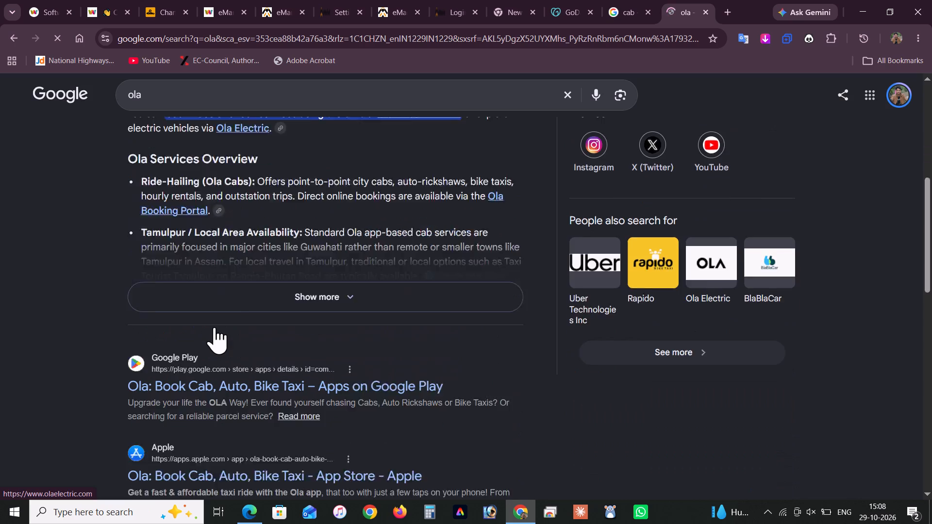
scroll(215, 327, down, 1)
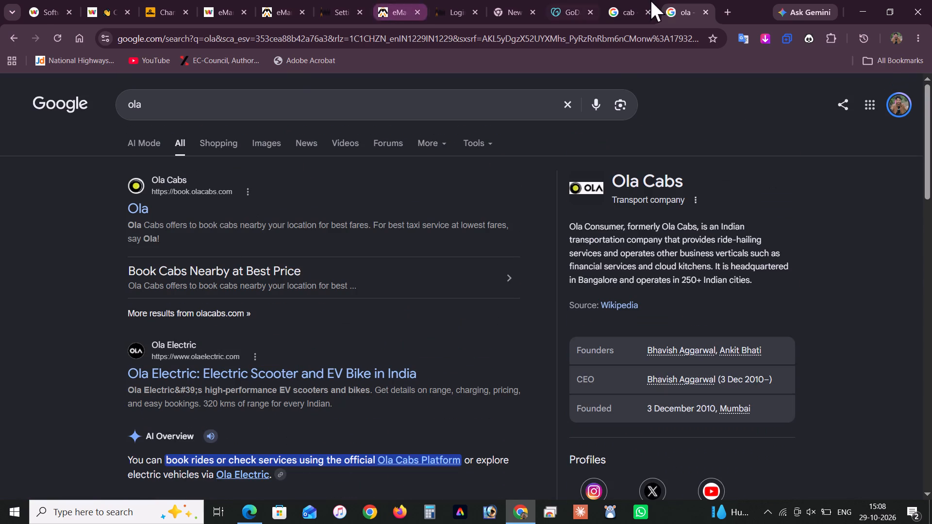
Return to the GoDaddy results for gaticabs.com, mark the alternative gaticab.com as a favorite and add it to the cart.
click(573, 0)
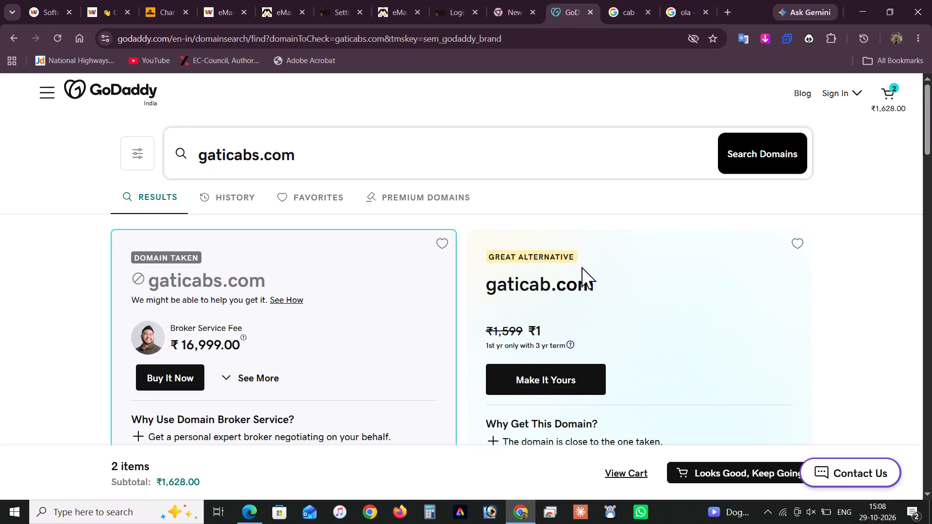
click(802, 244)
click(551, 364)
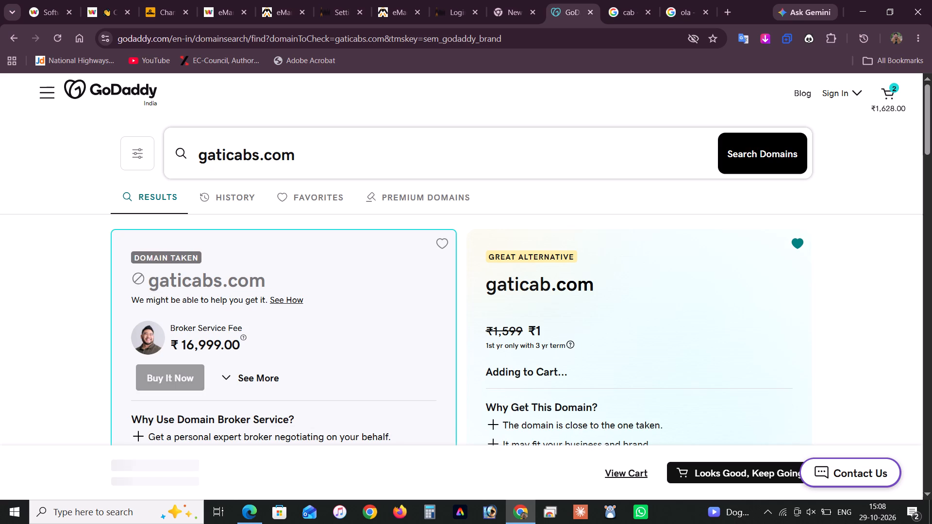
Continue with gaticab.com from the search results to the domain registration page.
scroll(554, 377, down, 5)
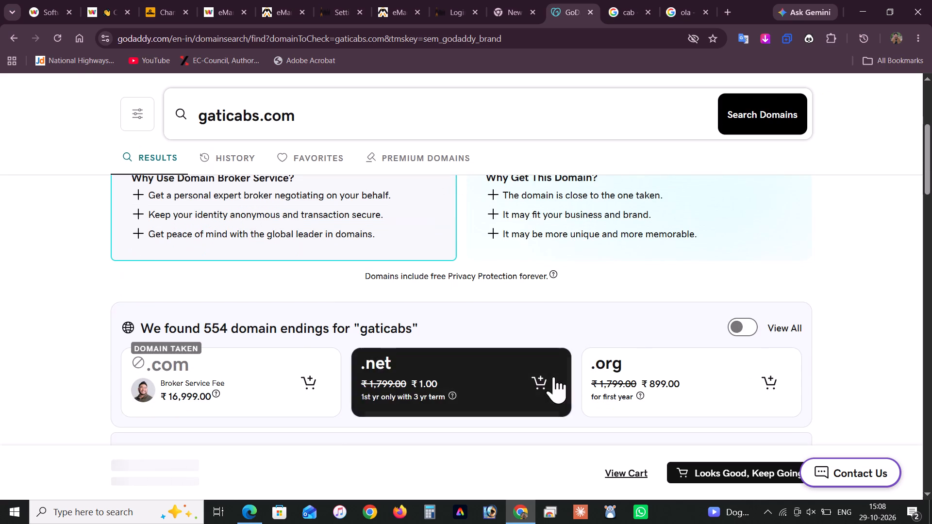
scroll(554, 377, up, 3)
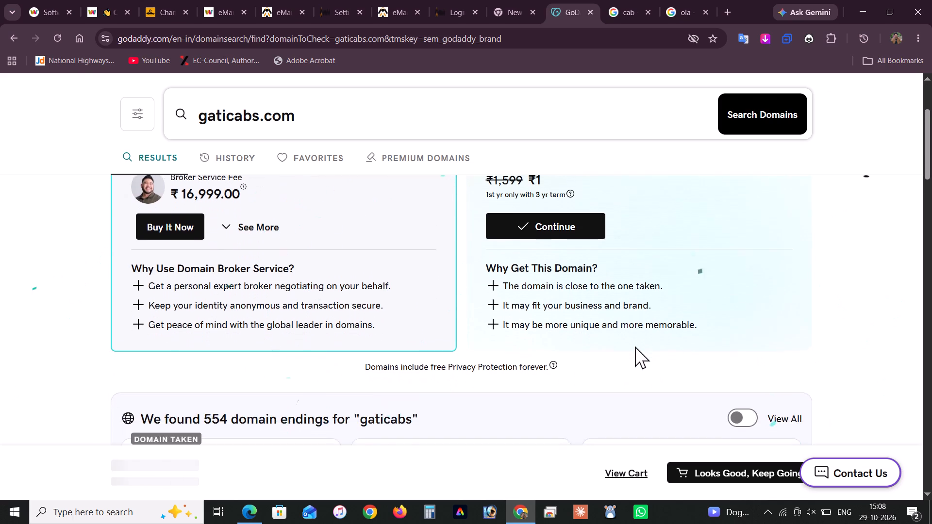
click(547, 309)
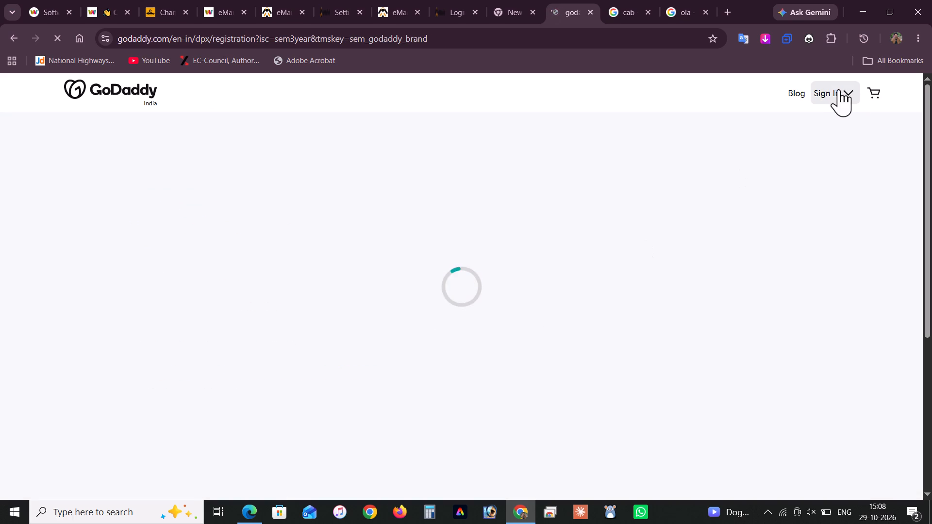
Open the account sign-in options on the registration page.
click(837, 89)
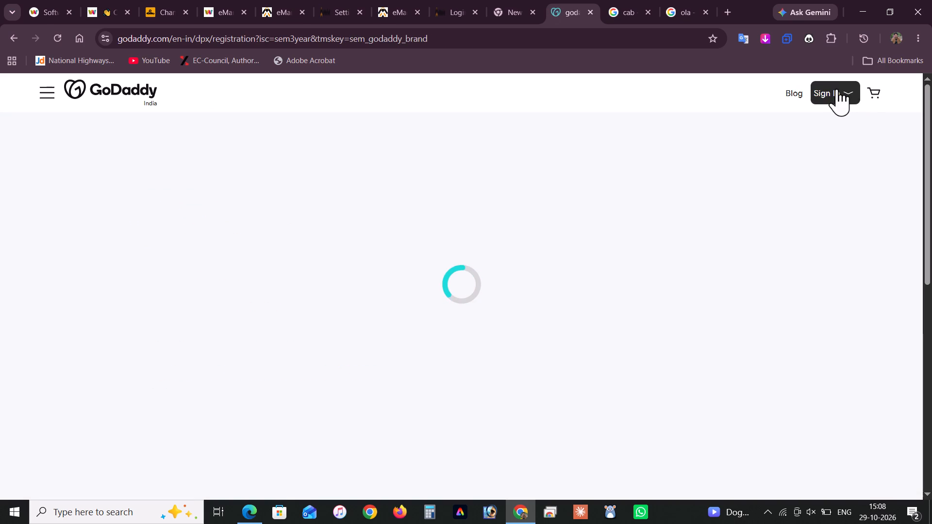
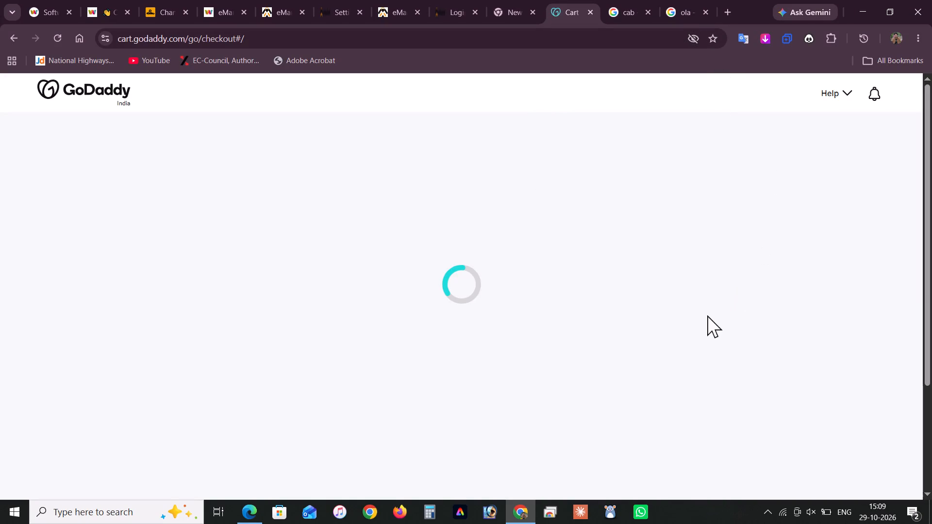
Close the cab and ola Google search tabs and the empty new tab, keeping the GoDaddy cart open.
click(650, 9)
click(651, 12)
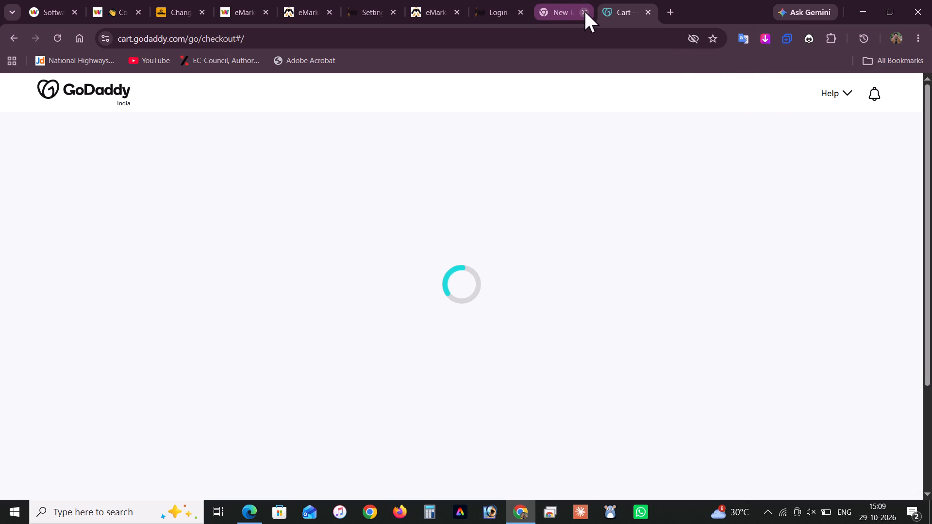
click(585, 11)
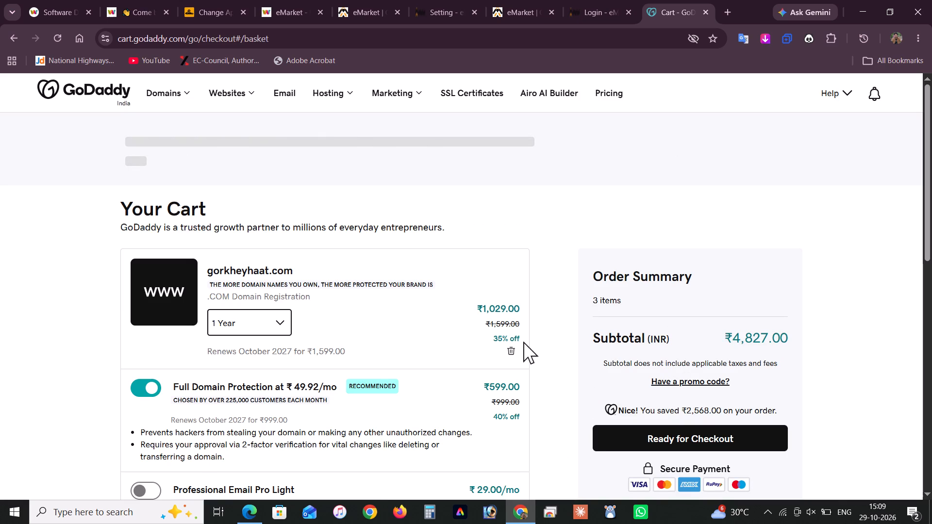
Check the domain registrations in the cart and go to GoDaddy's domain name search page.
scroll(378, 327, down, 11)
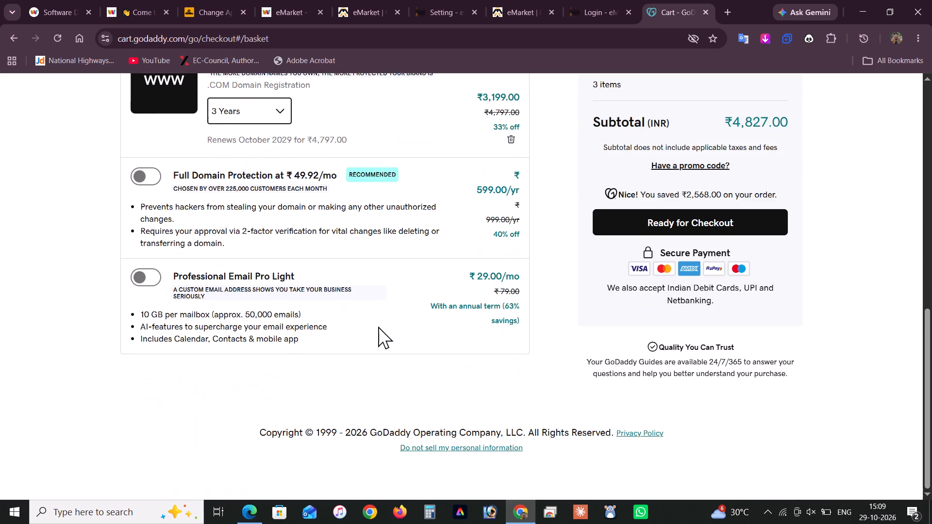
scroll(501, 523, up, 5)
scroll(534, 314, up, 8)
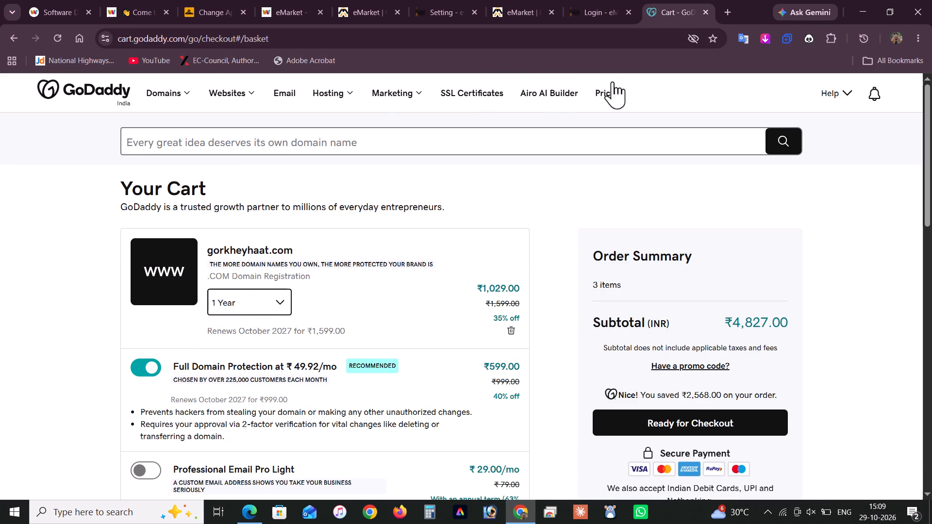
click(163, 93)
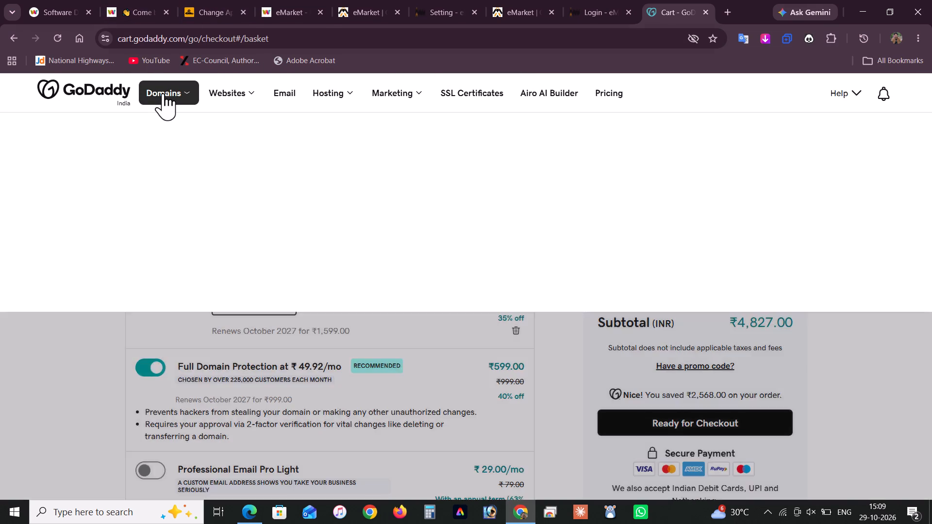
click(100, 175)
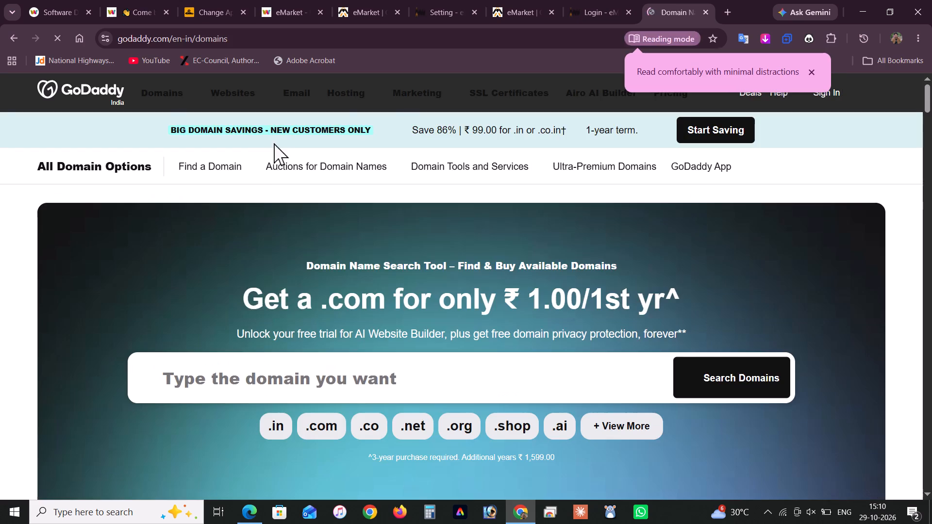
Search the available domains for gaticab.
click(271, 385)
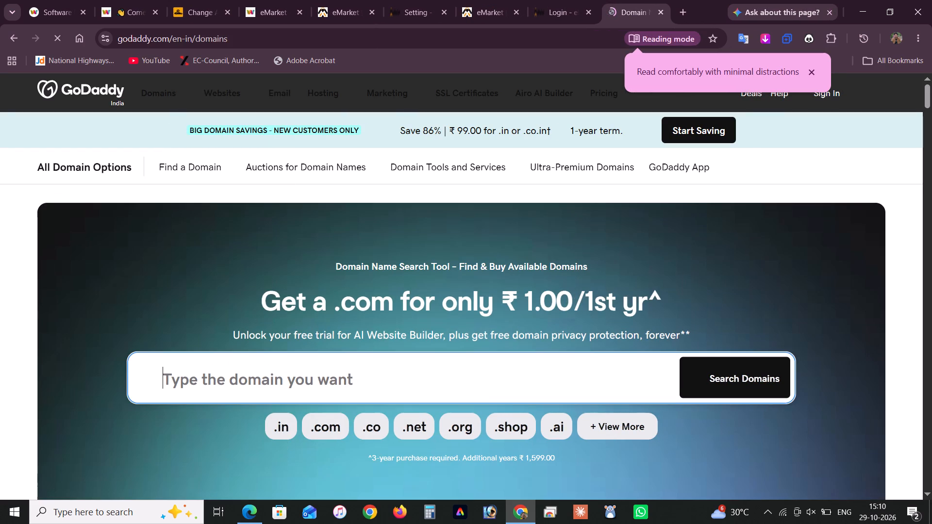
text(gatican)
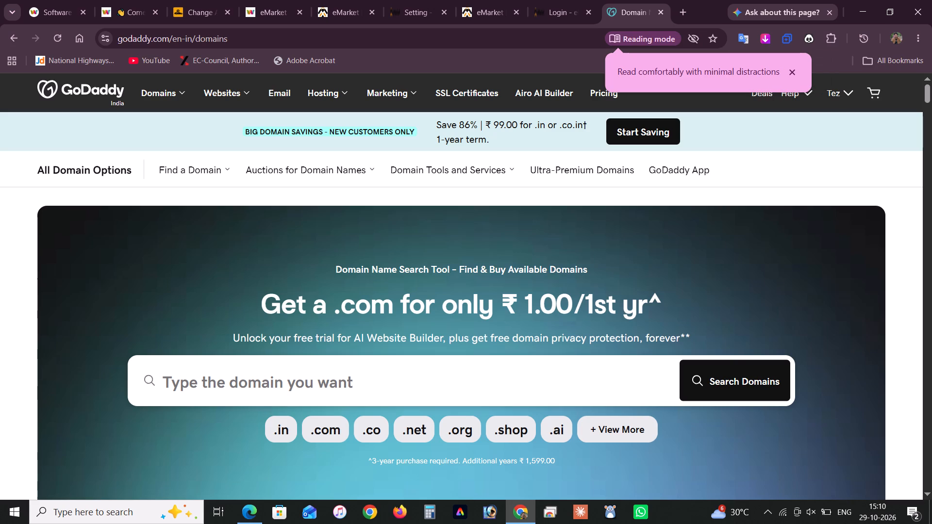
key(BackSpace)
key(b)
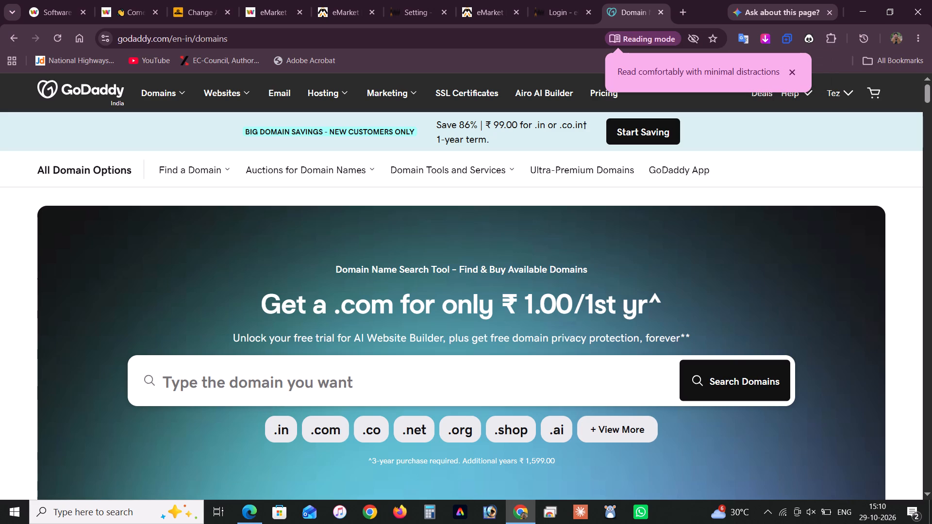
click(275, 387)
text(gatica)
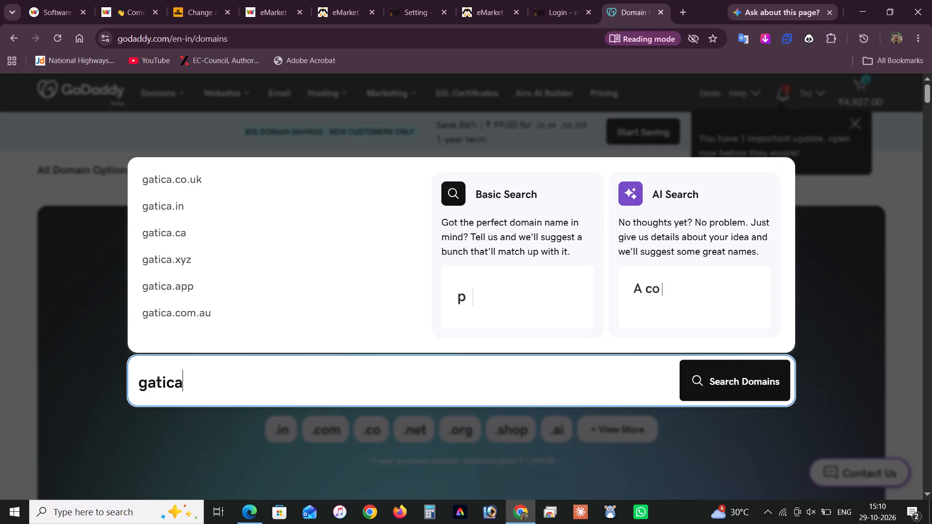
key(b)
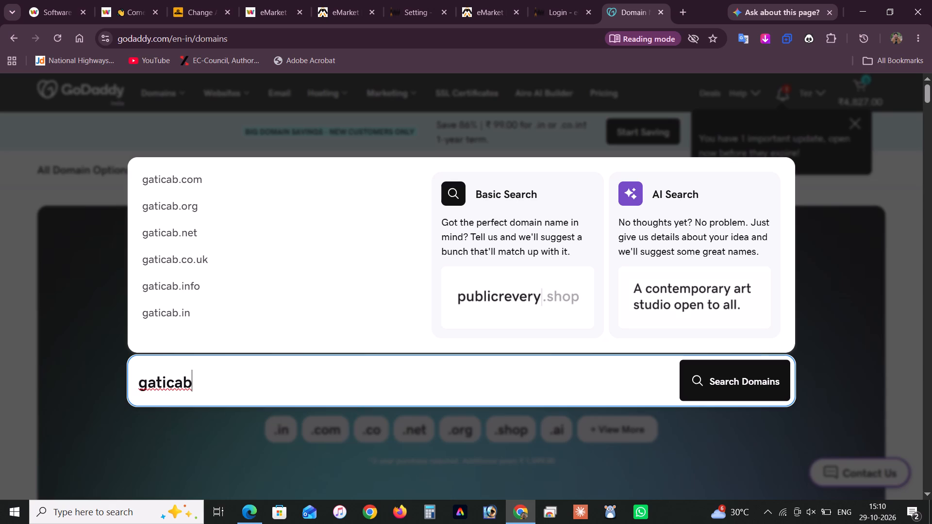
key(Return)
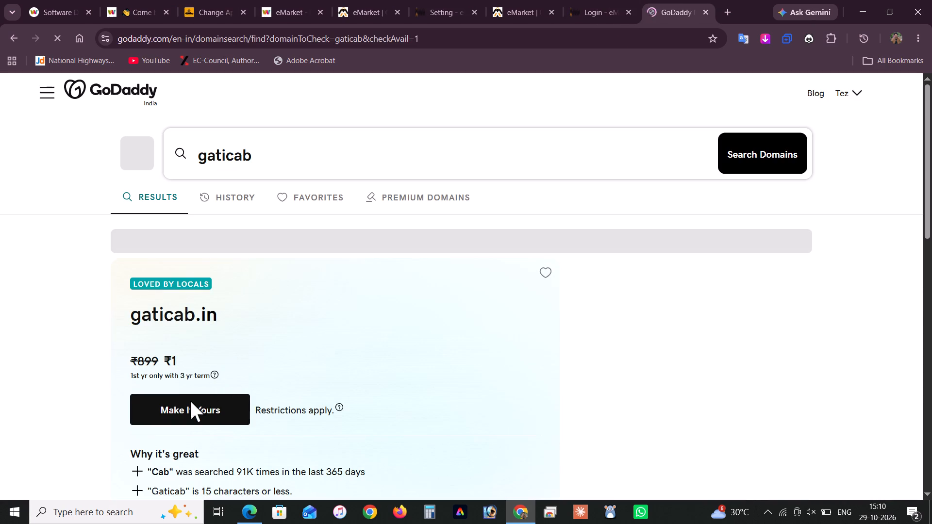
Mark gaticab.in as a favorite.
click(546, 275)
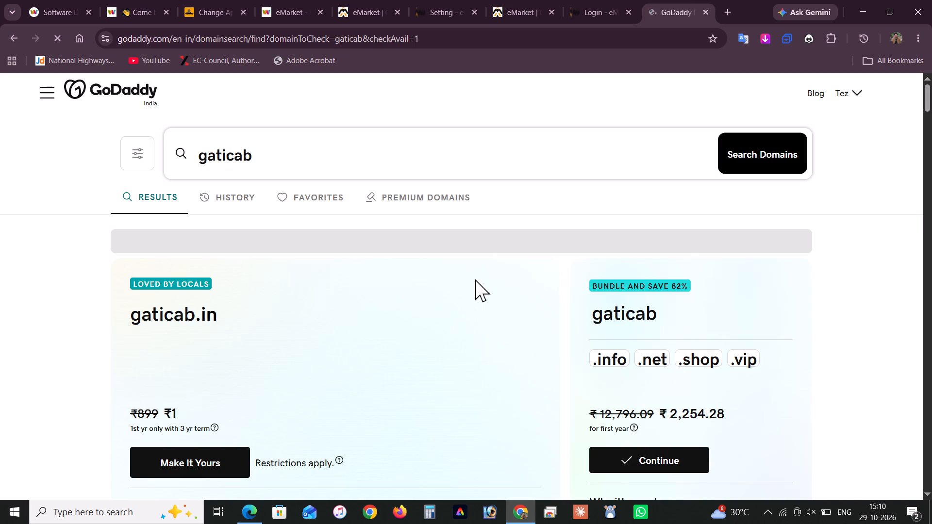
Look through the gaticab results, comparing the gaticab.in offer, the bundle, the domain endings and the alternative names.
scroll(444, 318, down, 2)
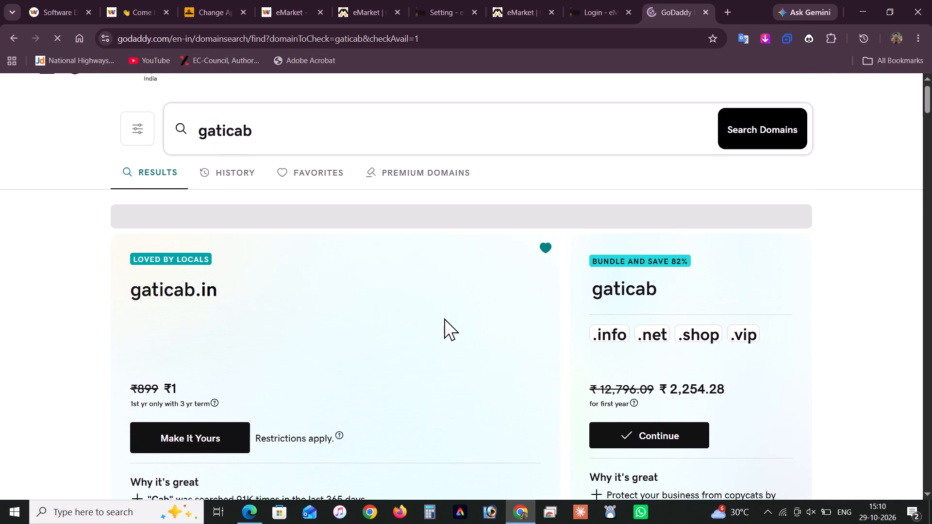
scroll(444, 318, down, 3)
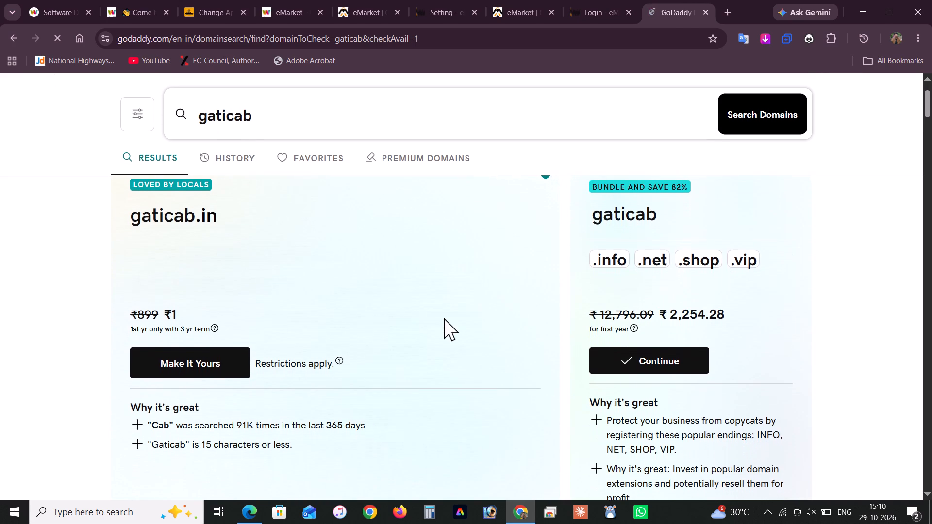
scroll(444, 318, down, 1)
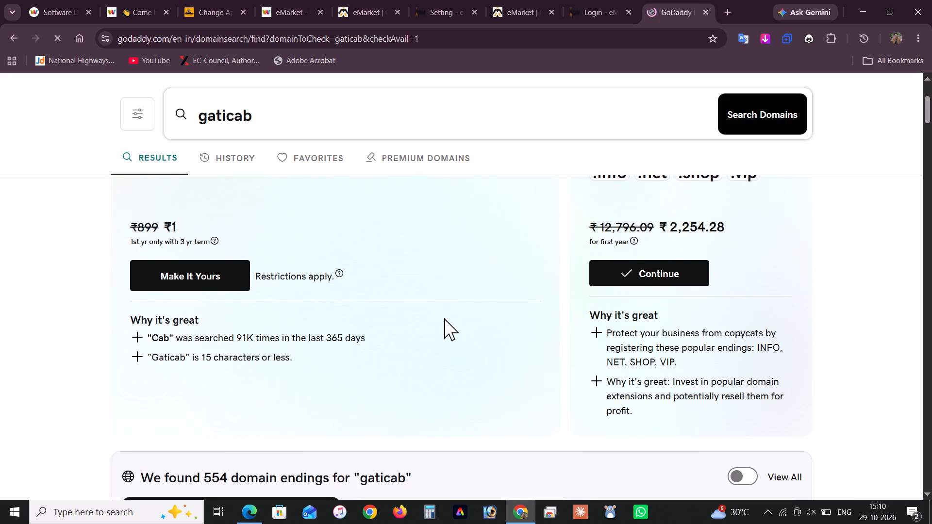
scroll(444, 318, down, 4)
scroll(444, 318, up, 1)
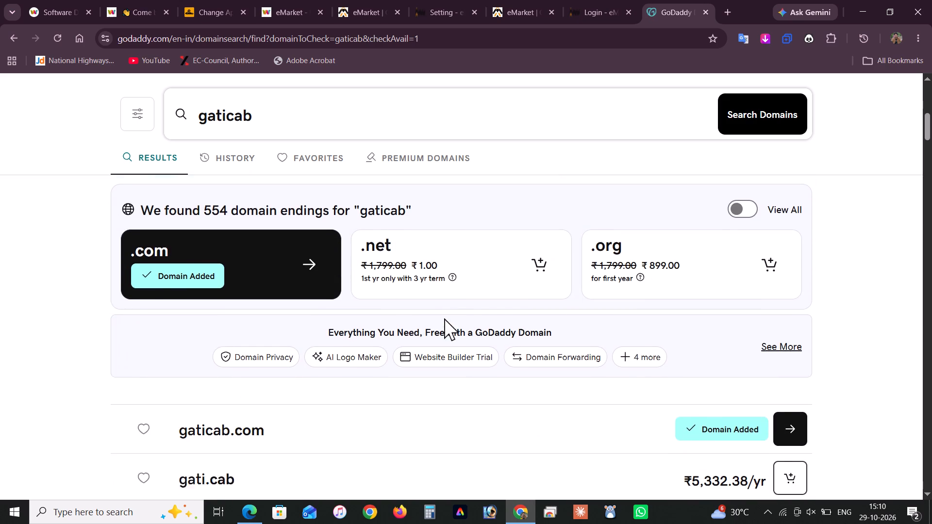
scroll(444, 318, up, 3)
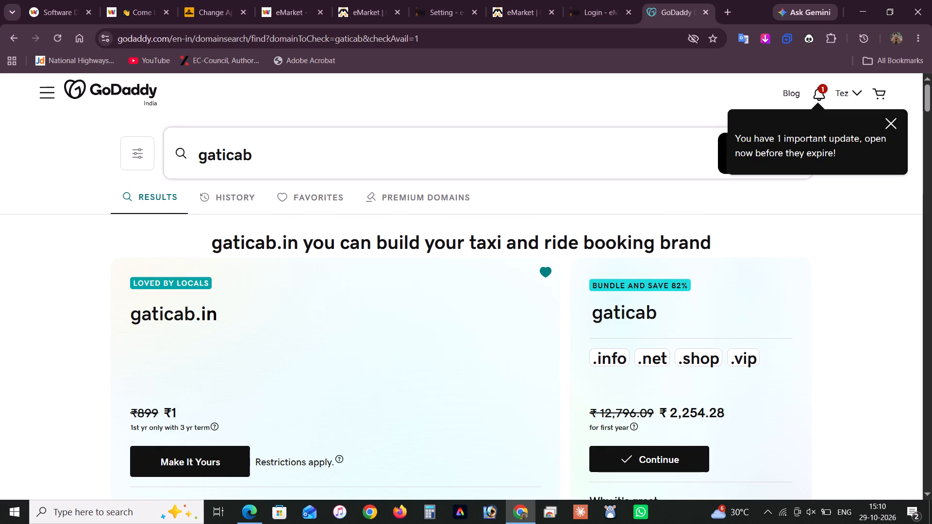
scroll(410, 374, down, 8)
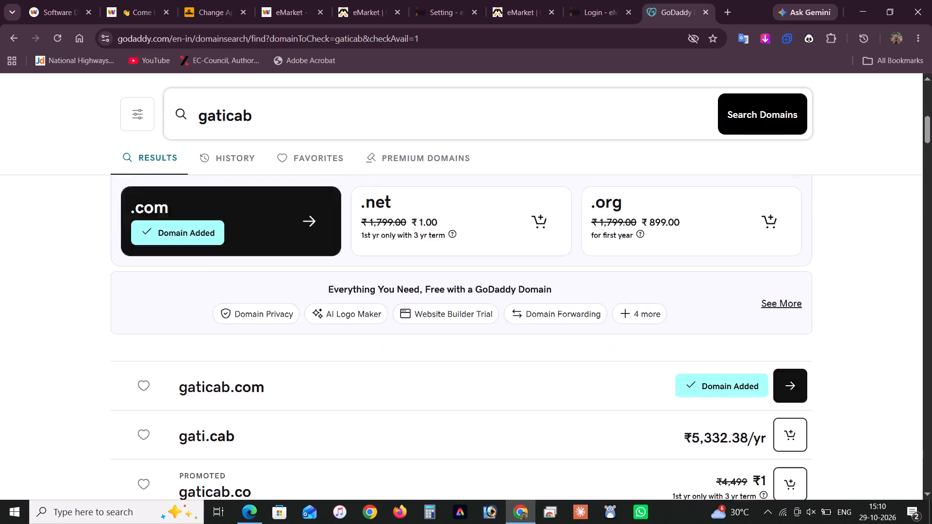
scroll(410, 374, down, 3)
scroll(410, 374, right, 1)
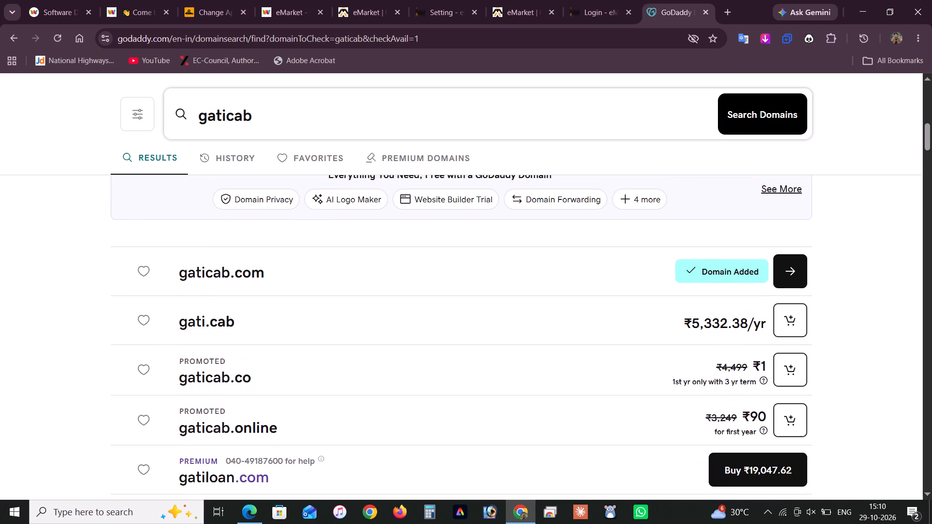
scroll(410, 374, right, 1)
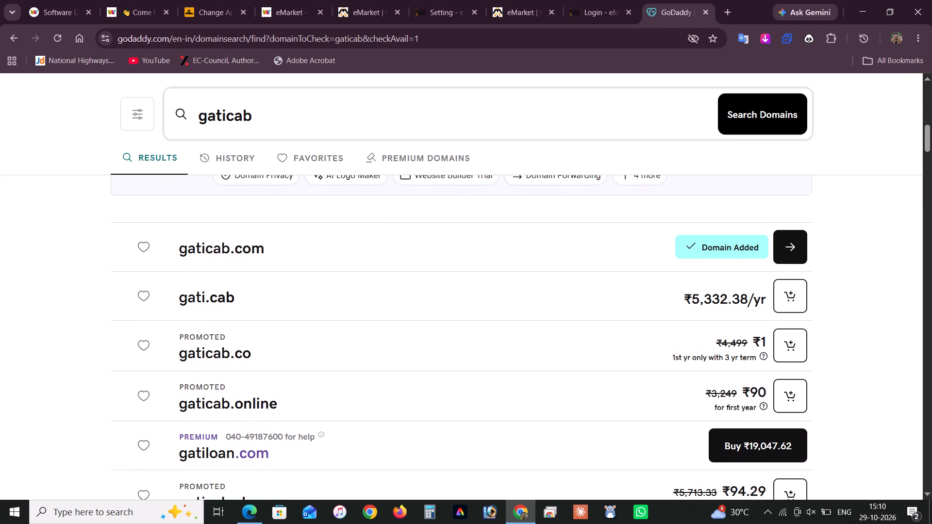
scroll(410, 374, right, 4)
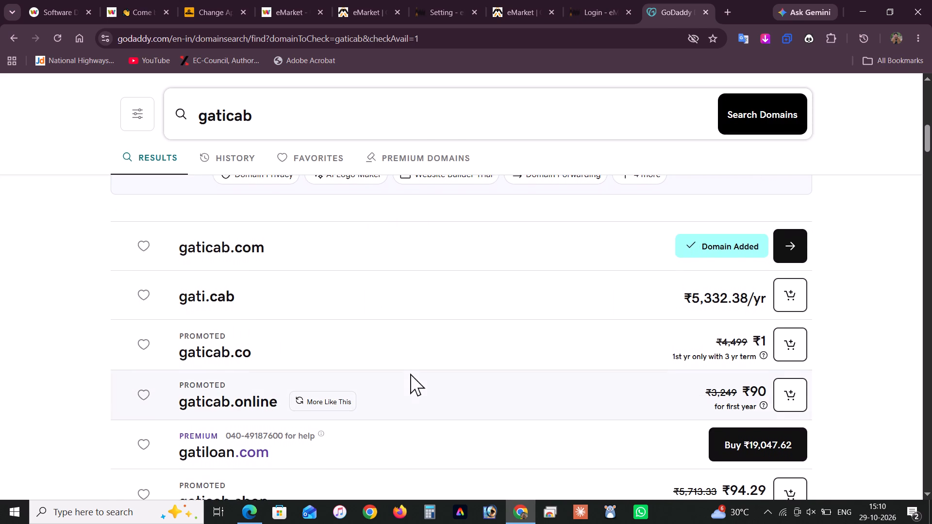
scroll(410, 374, right, 1)
scroll(461, 317, up, 5)
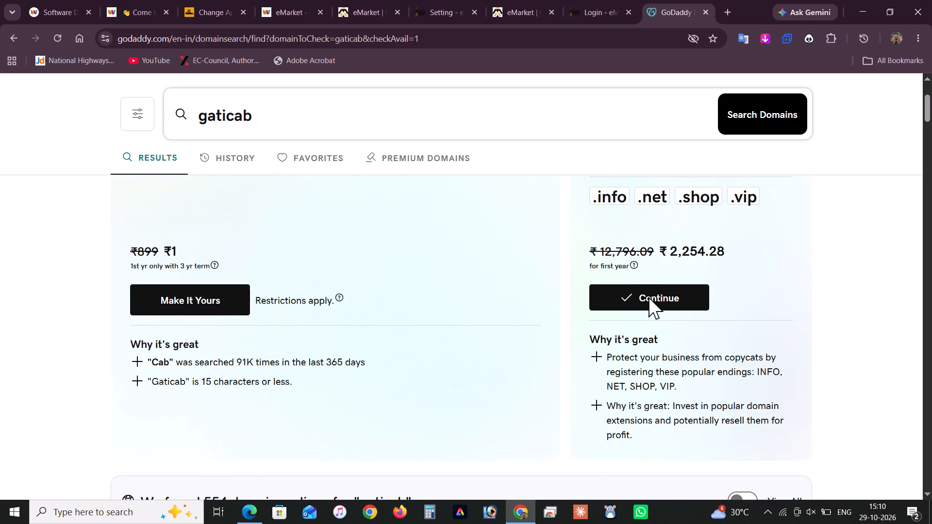
Continue from the gaticab bundle offer to the cart and review its domains, registration terms, protection options and prices.
click(649, 297)
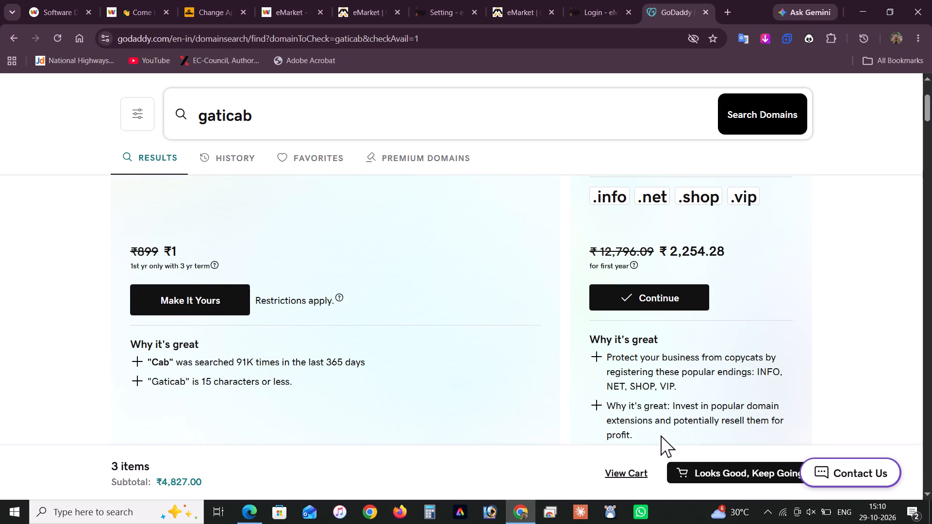
click(631, 468)
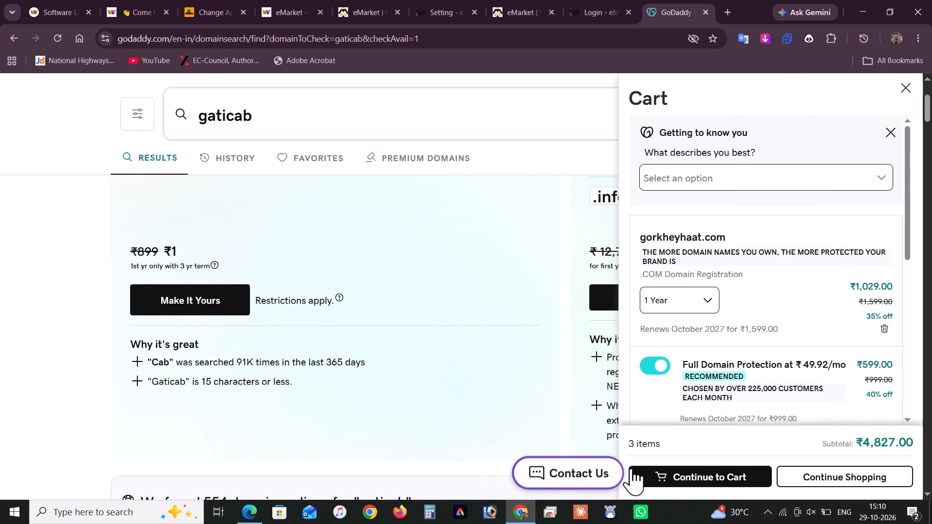
scroll(792, 289, down, 1)
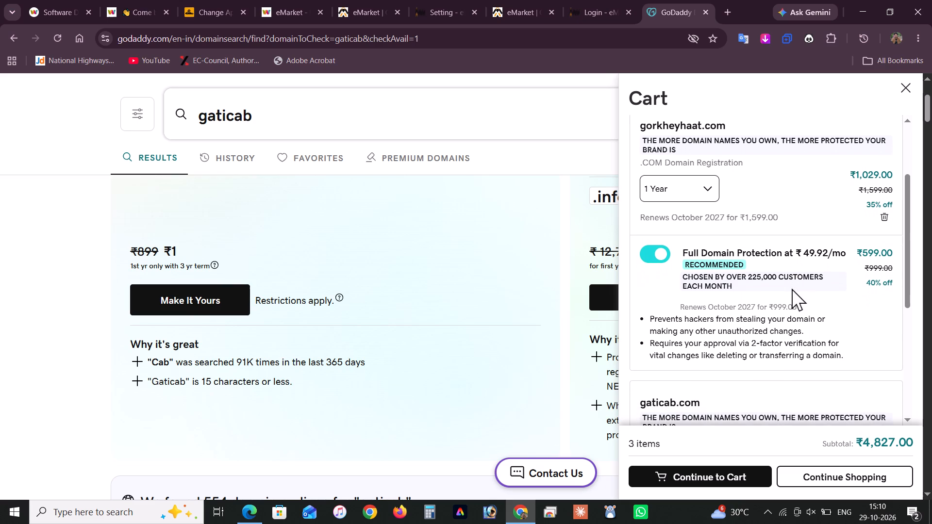
scroll(792, 289, down, 2)
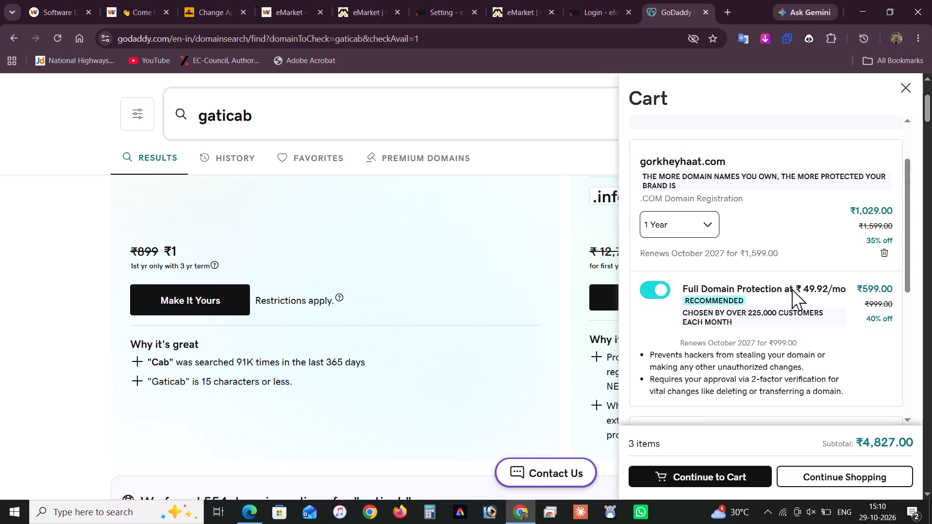
scroll(792, 289, down, 3)
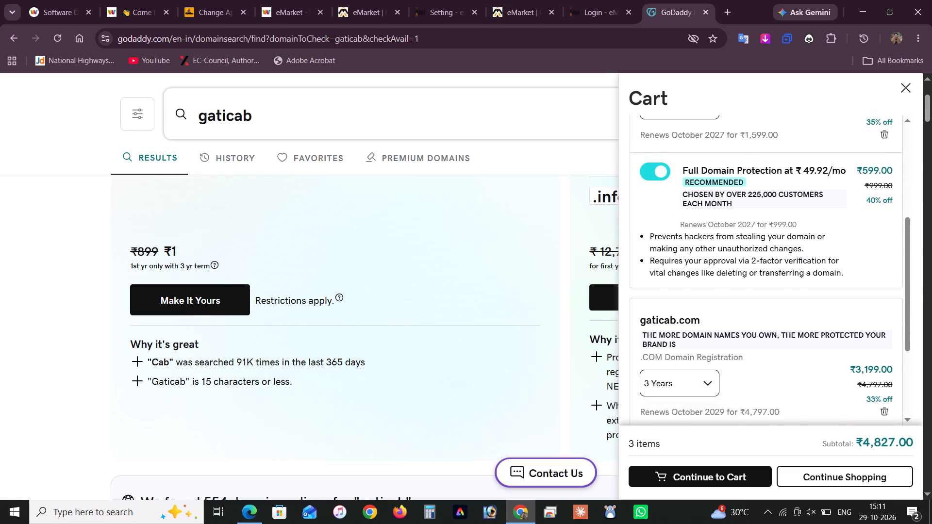
scroll(792, 289, down, 8)
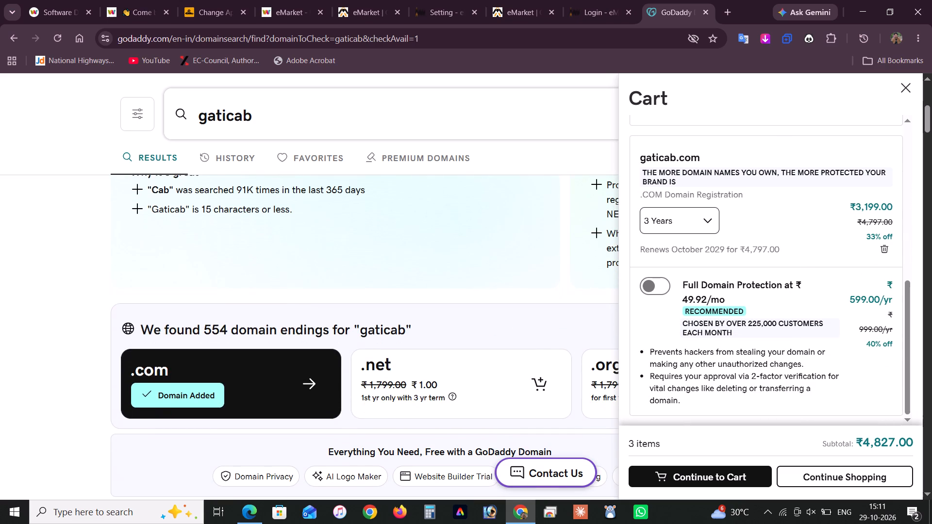
scroll(792, 289, up, 2)
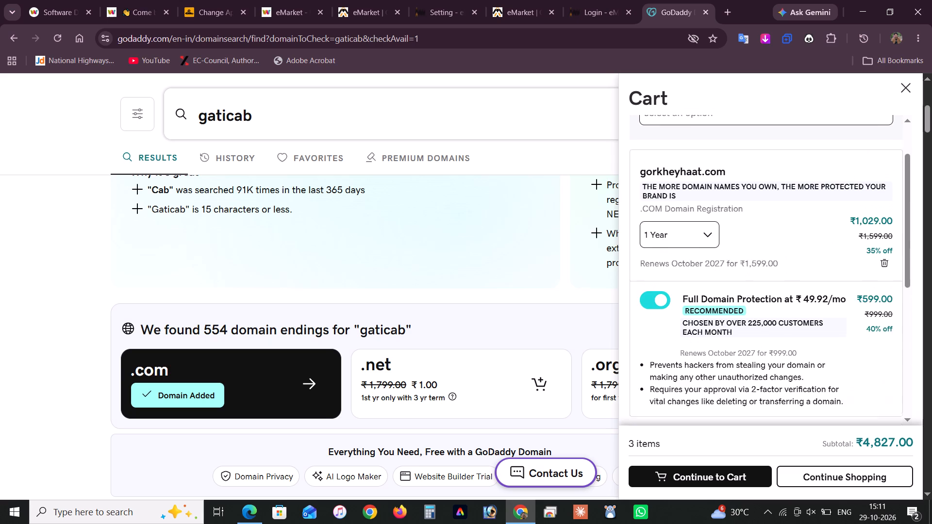
scroll(792, 289, up, 2)
Set the registration term of gaticab.com in the cart to 1 Year and check its updated entry.
scroll(792, 289, down, 2)
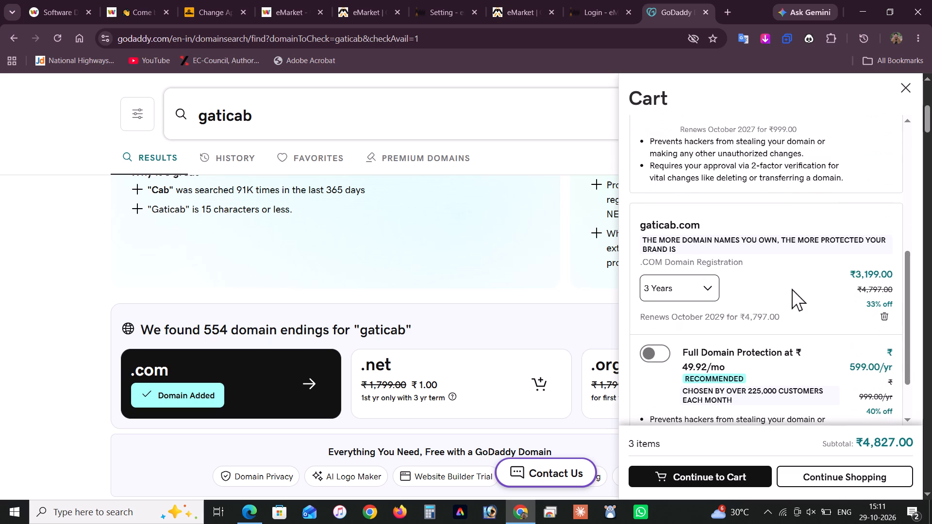
scroll(792, 289, down, 1)
click(710, 284)
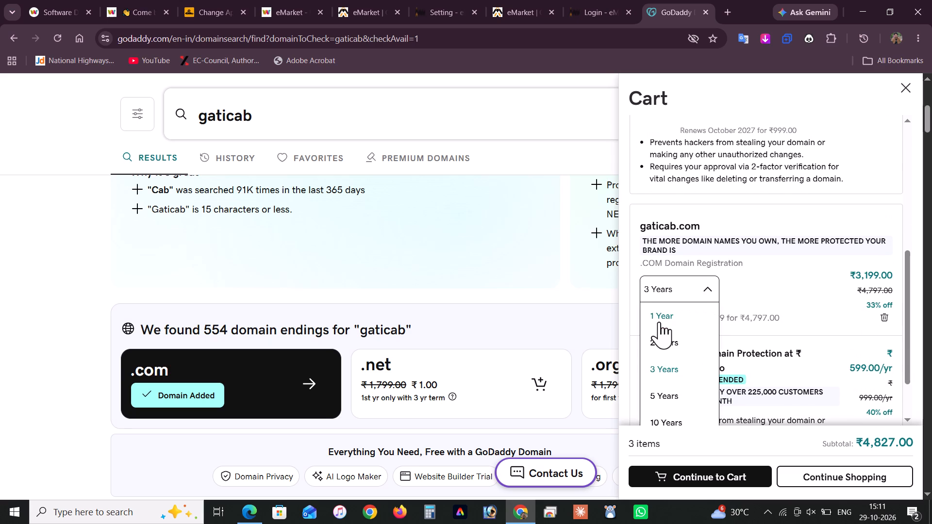
click(658, 323)
scroll(802, 313, down, 1)
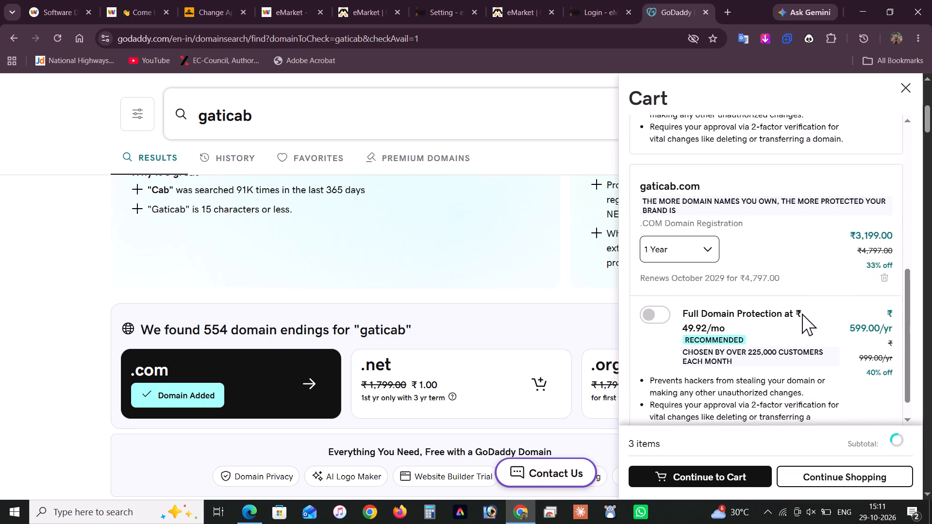
scroll(802, 313, down, 3)
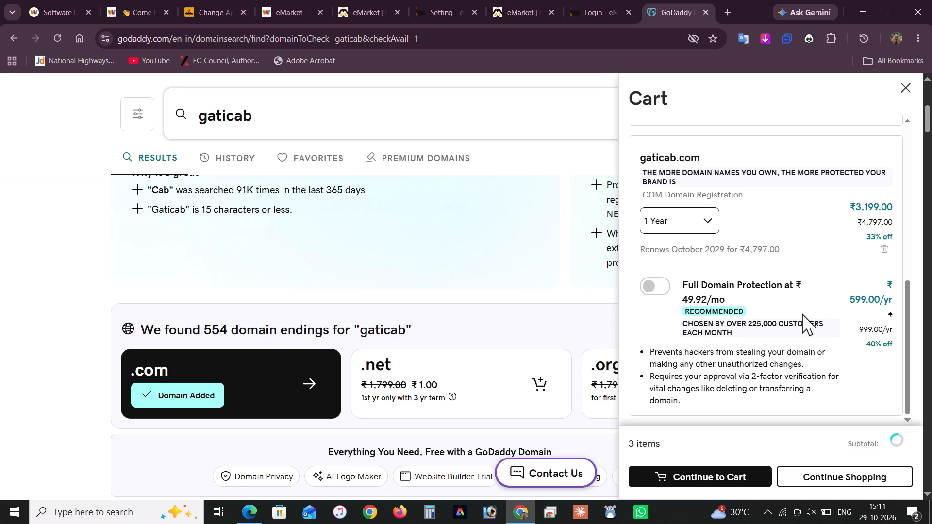
scroll(802, 313, down, 1)
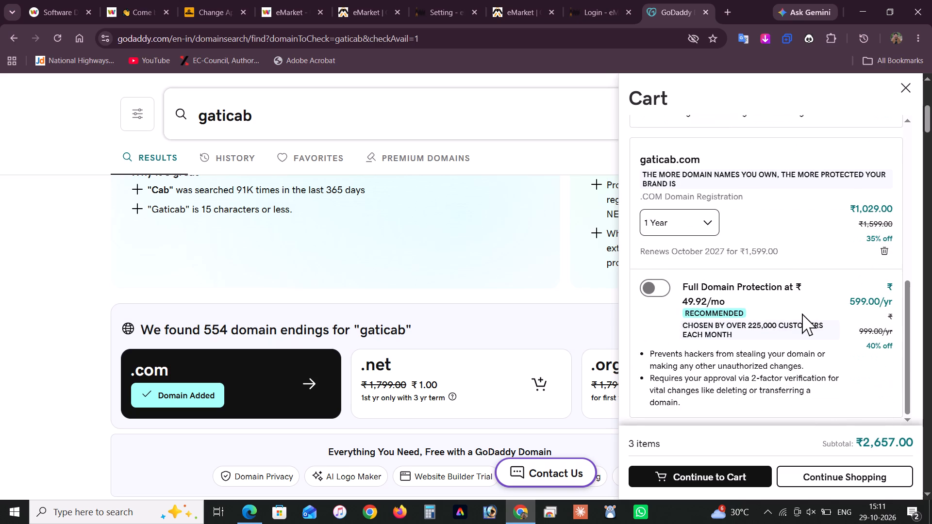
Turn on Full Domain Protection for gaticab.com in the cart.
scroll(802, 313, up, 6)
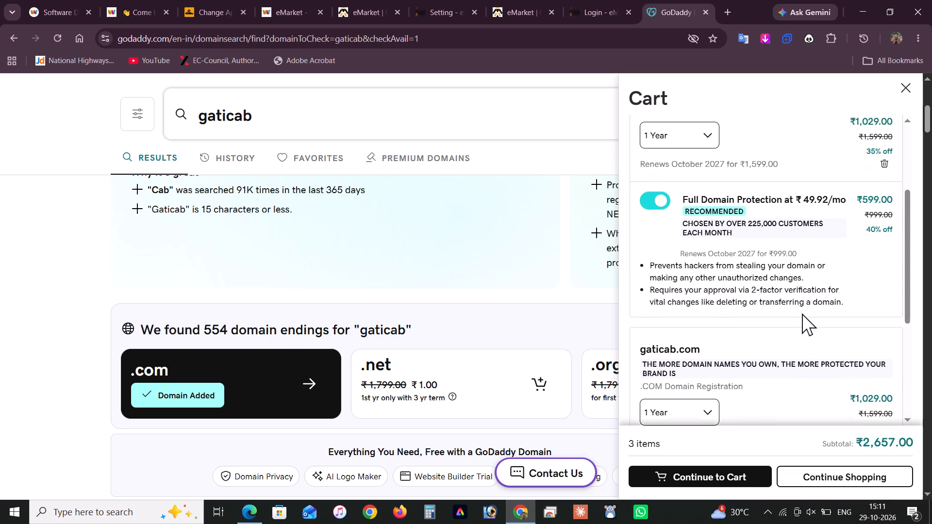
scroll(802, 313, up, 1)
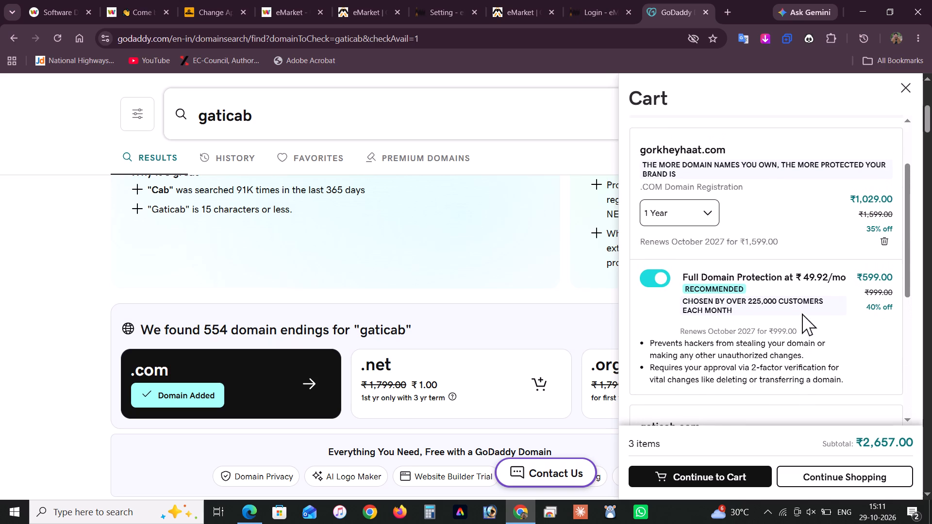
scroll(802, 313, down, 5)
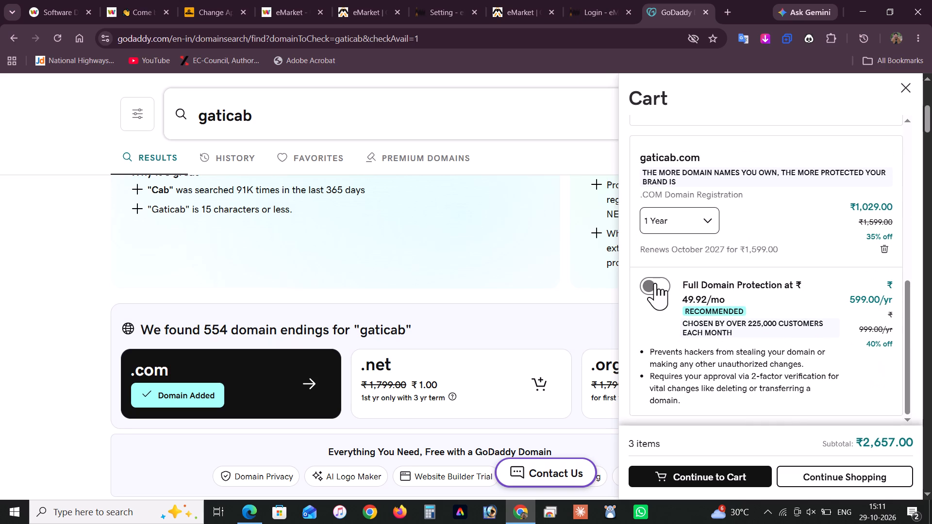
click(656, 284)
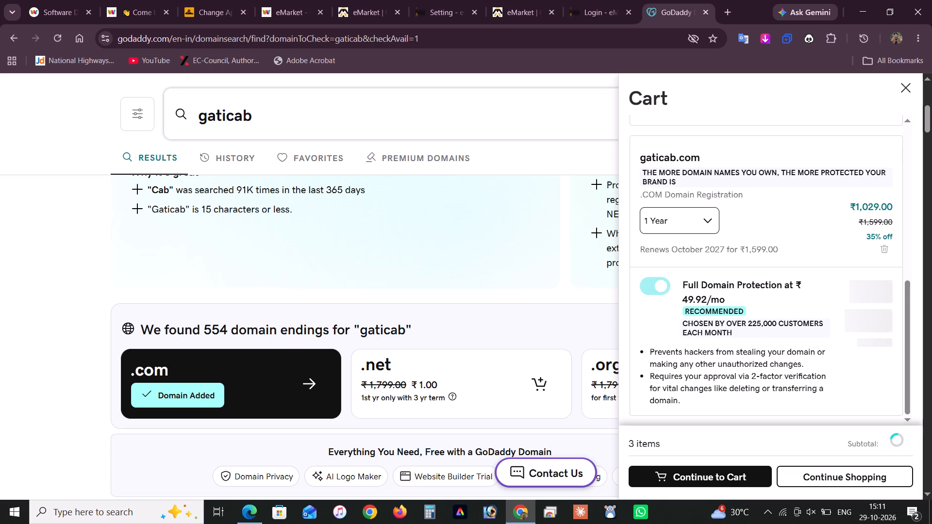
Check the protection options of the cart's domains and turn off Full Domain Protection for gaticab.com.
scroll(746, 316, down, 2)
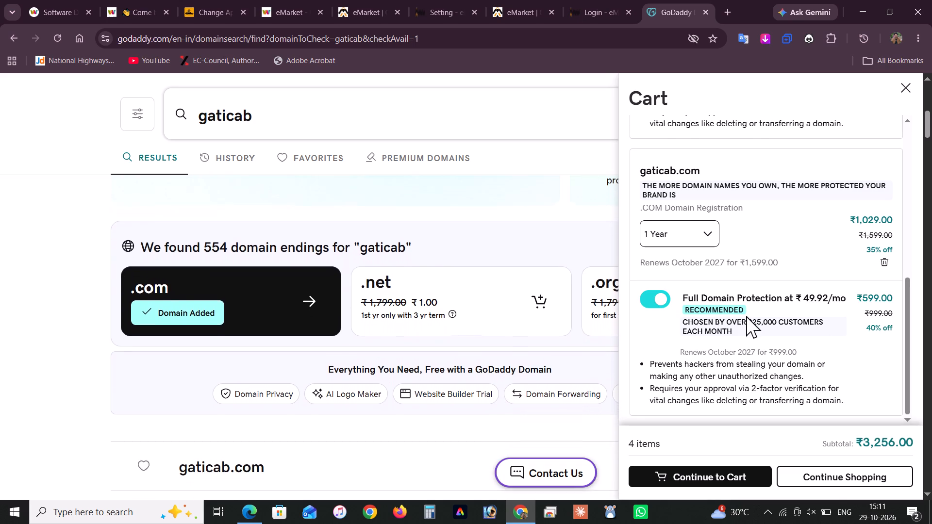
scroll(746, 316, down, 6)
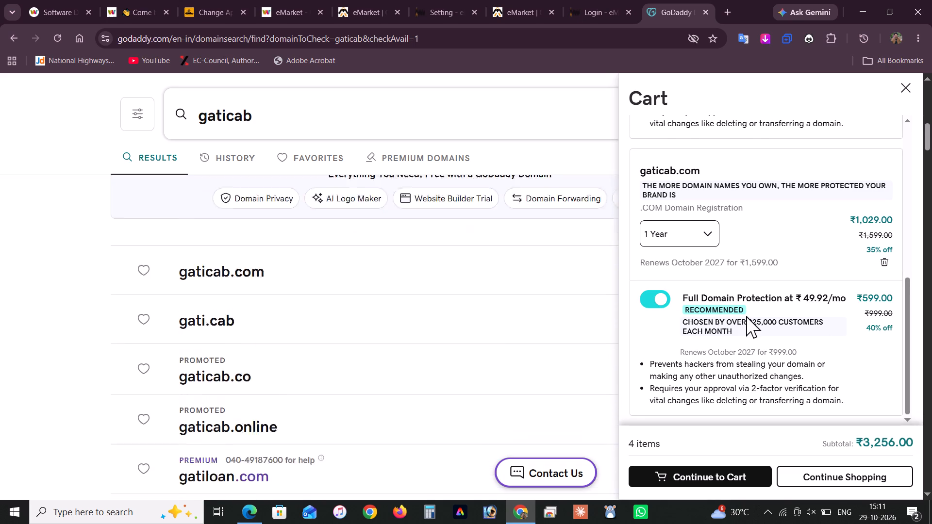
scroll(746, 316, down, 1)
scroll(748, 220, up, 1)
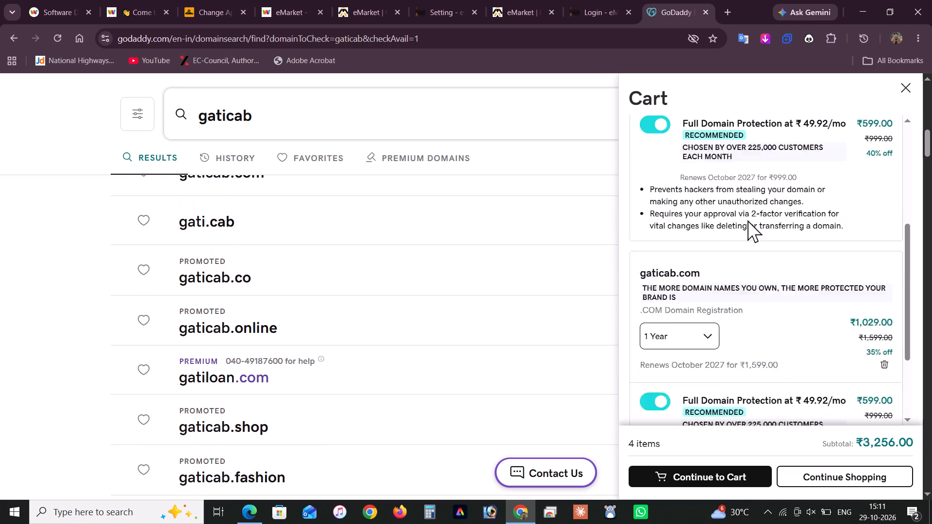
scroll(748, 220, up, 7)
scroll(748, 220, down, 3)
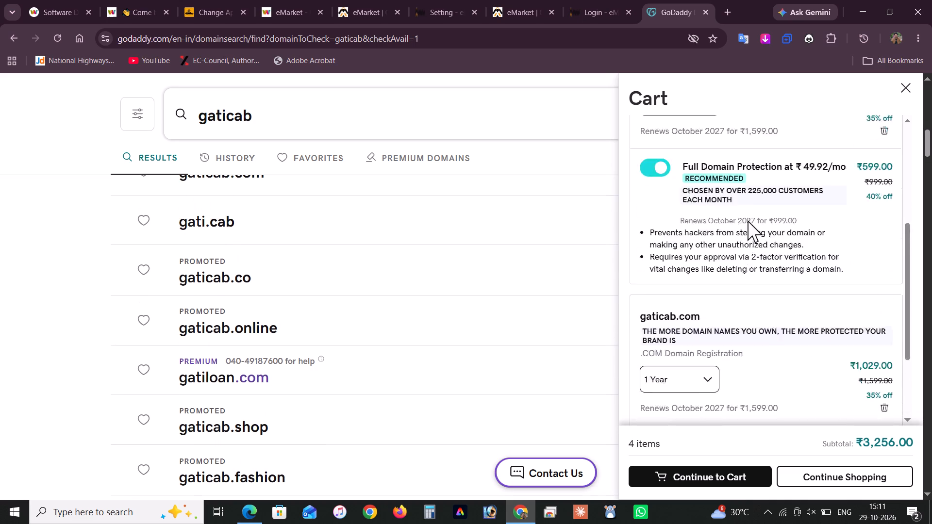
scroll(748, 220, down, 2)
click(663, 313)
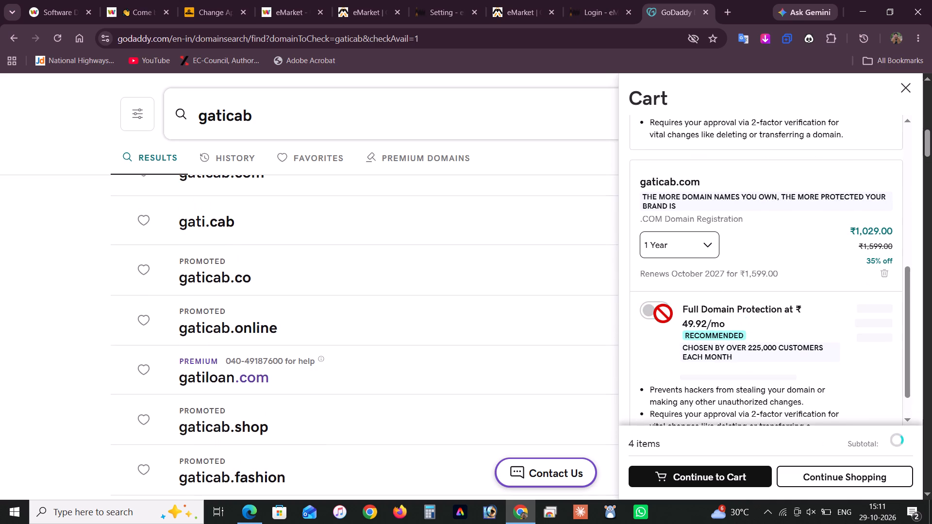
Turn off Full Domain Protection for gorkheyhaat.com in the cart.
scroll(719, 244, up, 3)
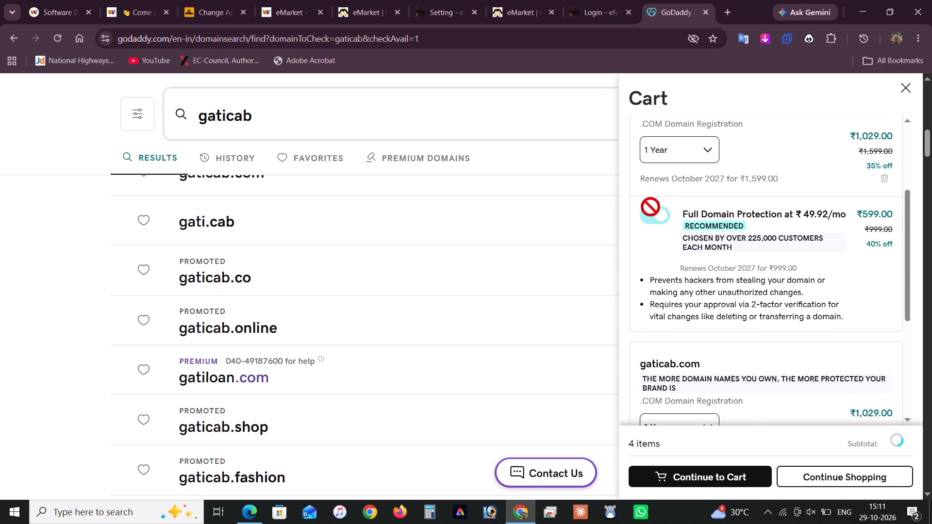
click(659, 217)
Review the remaining cart entries and remove the gorkheyhaat.com domain registration from the cart.
scroll(738, 212, up, 4)
scroll(738, 212, down, 8)
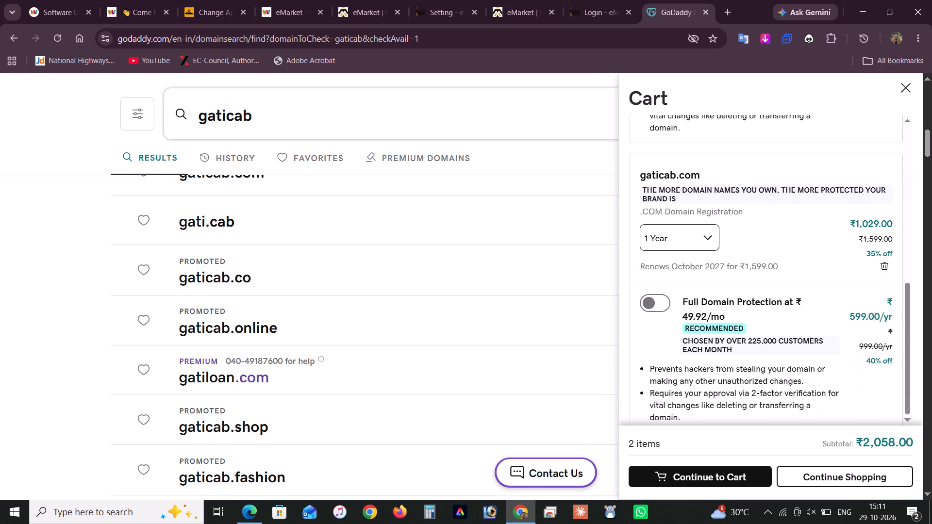
scroll(738, 212, down, 3)
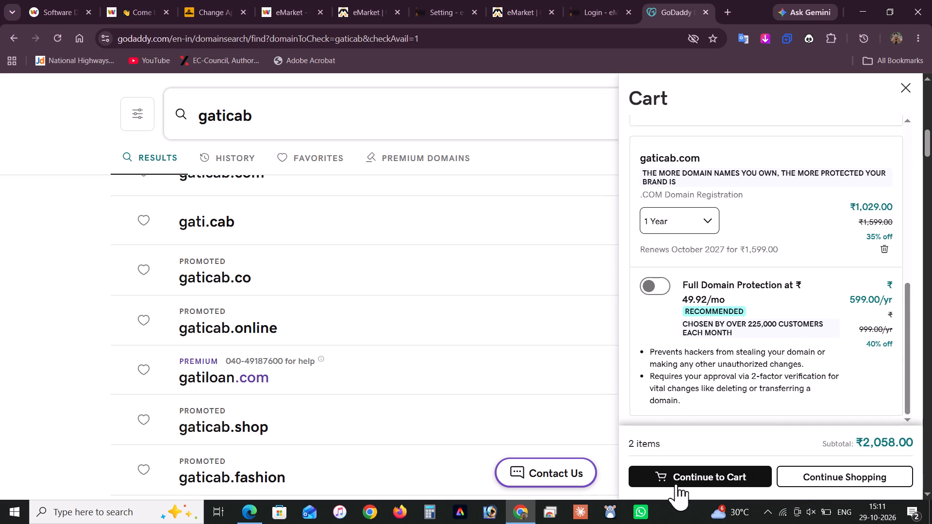
scroll(795, 275, up, 4)
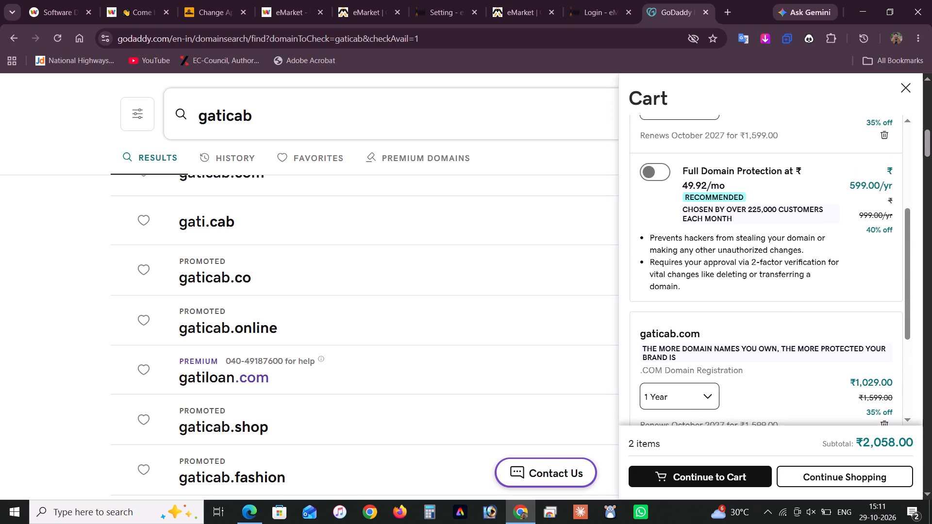
scroll(875, 150, up, 2)
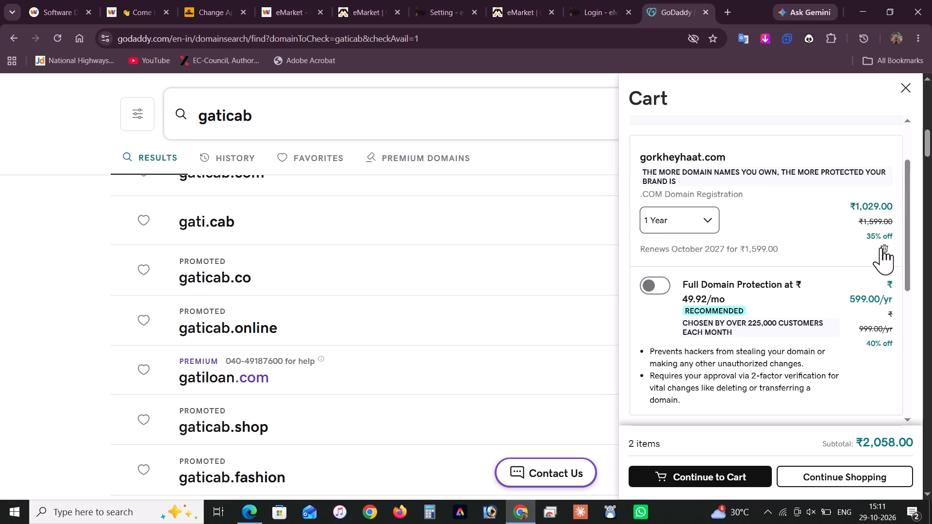
click(885, 247)
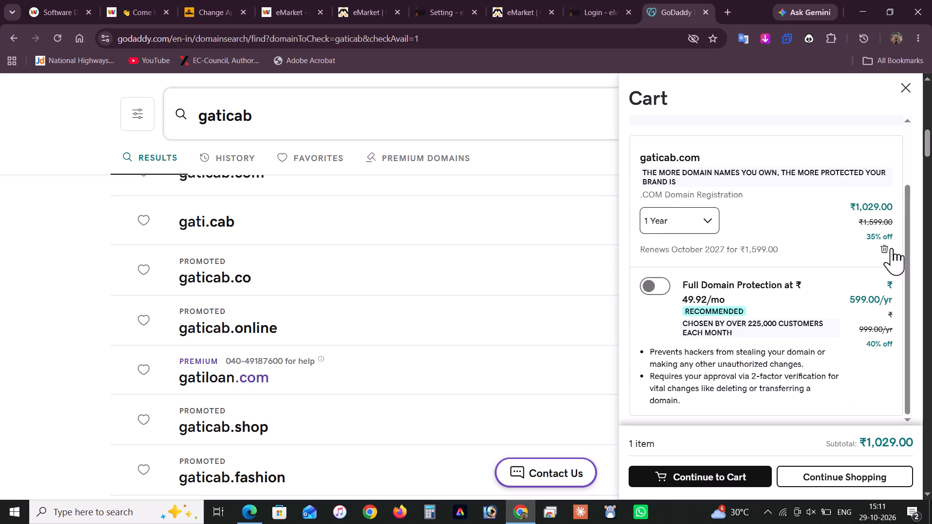
Check the gaticab.com entry with its 1 Year term and continue from the cart summary.
scroll(742, 369, down, 9)
scroll(797, 205, down, 1)
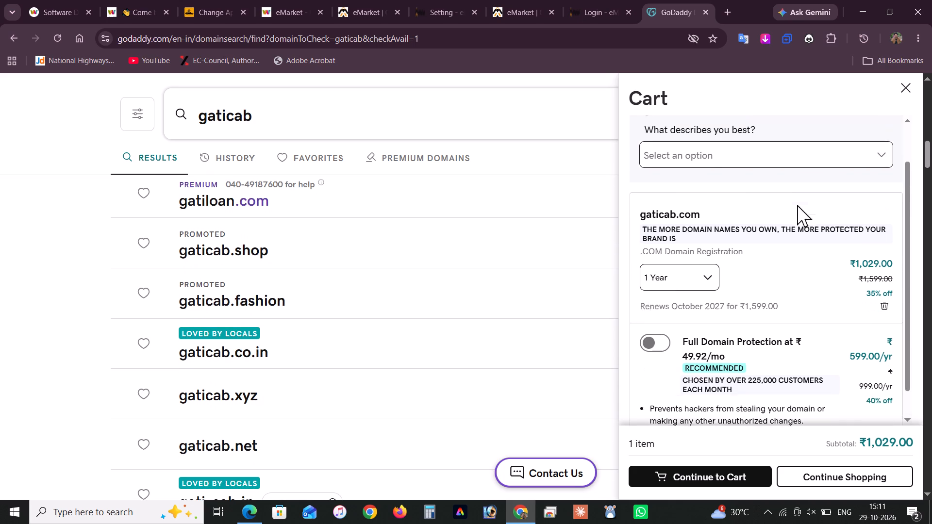
scroll(797, 205, down, 1)
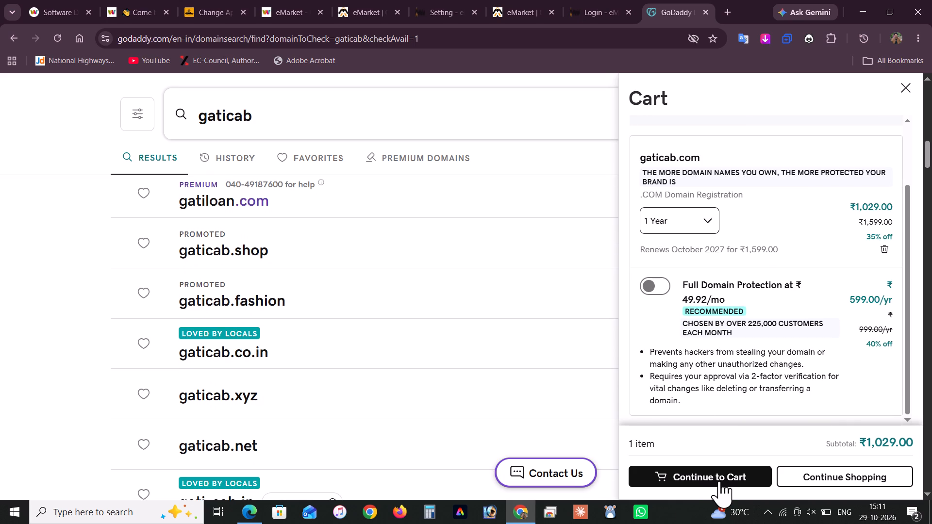
click(719, 481)
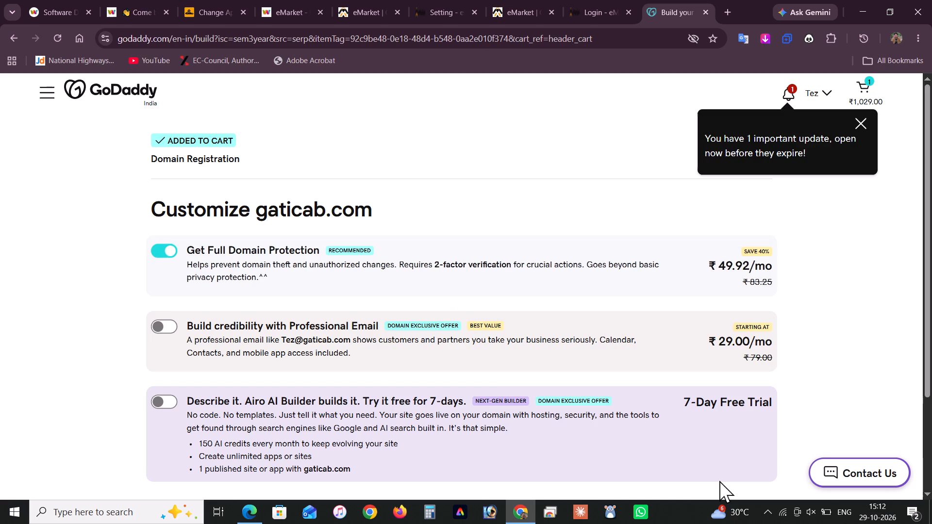
Dismiss the account update notice and turn off Full Domain Protection among the gaticab.com customization offers.
click(856, 122)
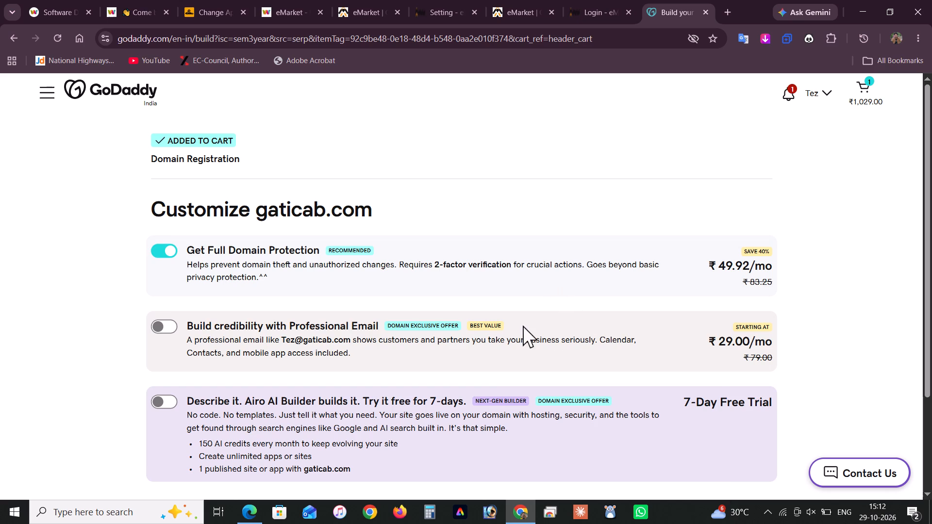
click(171, 249)
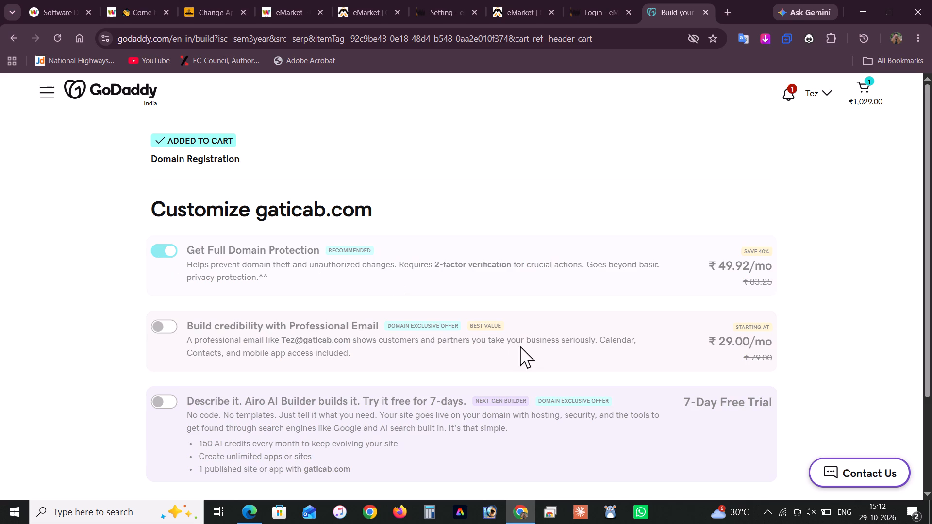
Continue to the cart without any gaticab.com add-ons, following the redirect link offered in the message.
scroll(636, 353, down, 5)
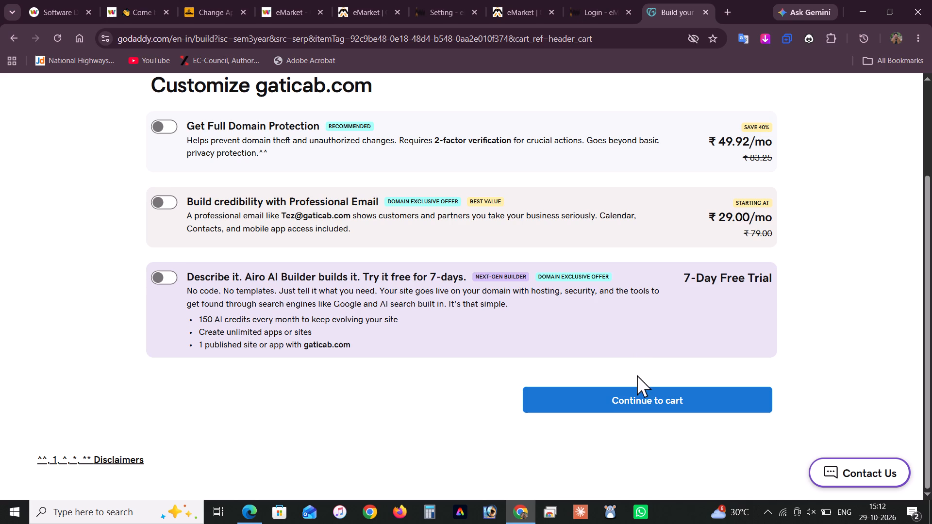
click(635, 401)
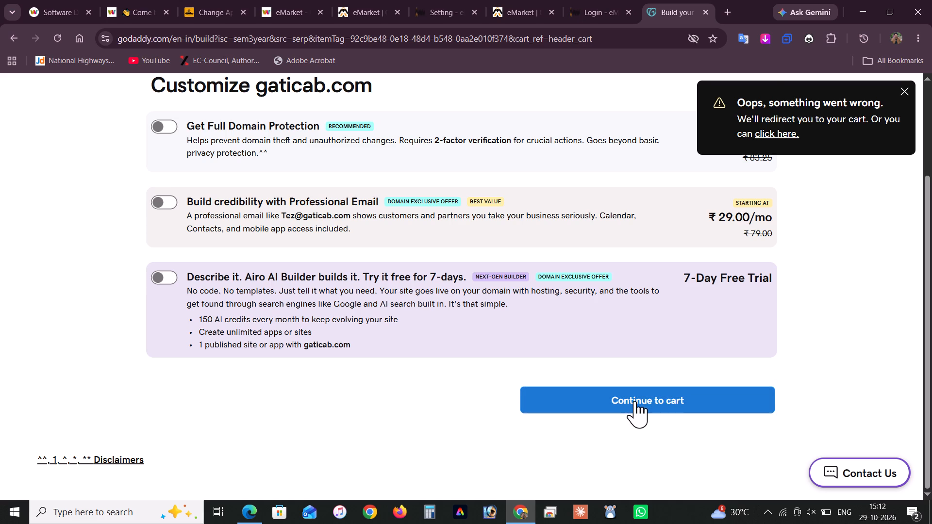
click(792, 134)
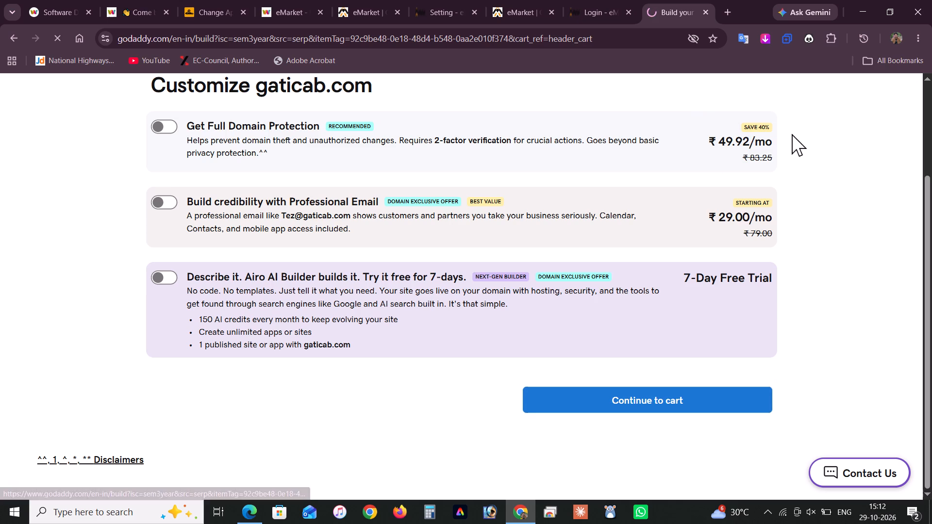
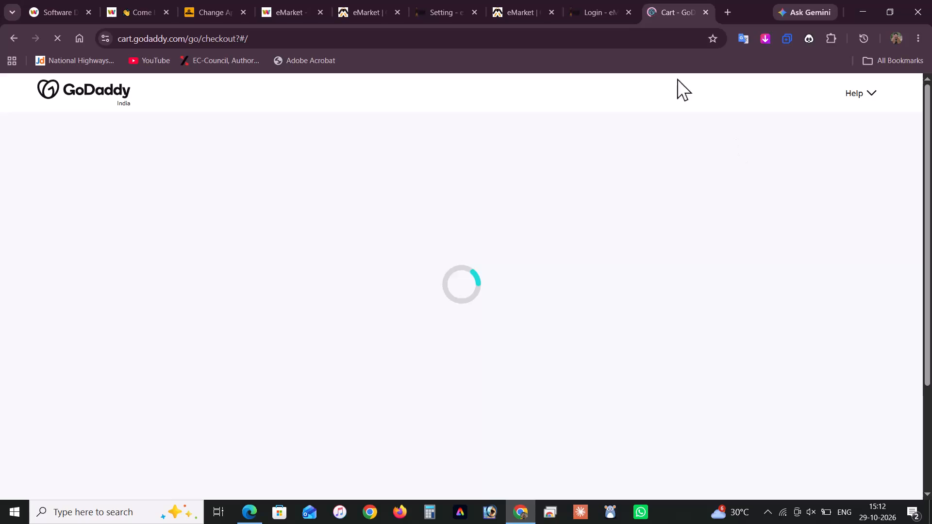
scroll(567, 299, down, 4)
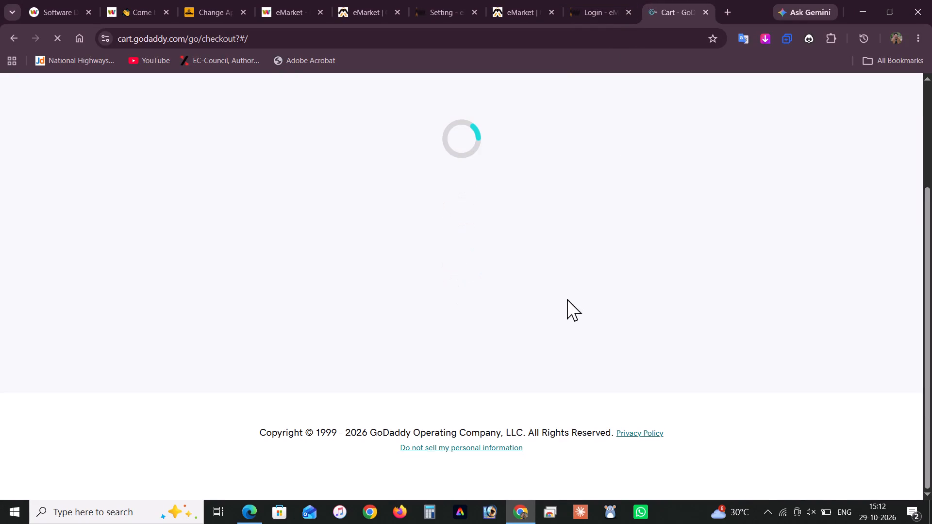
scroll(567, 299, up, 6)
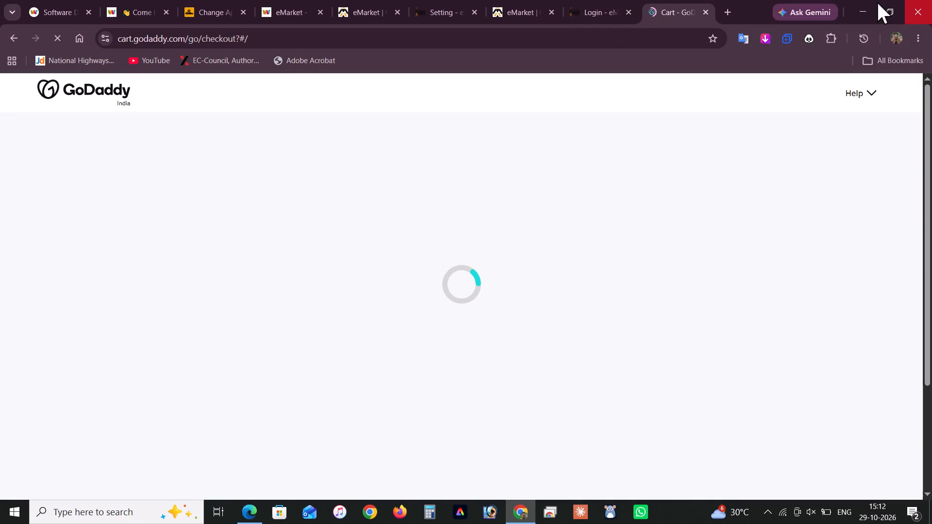
Minimize the browser window while the GoDaddy cart loads and launch Kuro from its desktop shortcut.
click(873, 3)
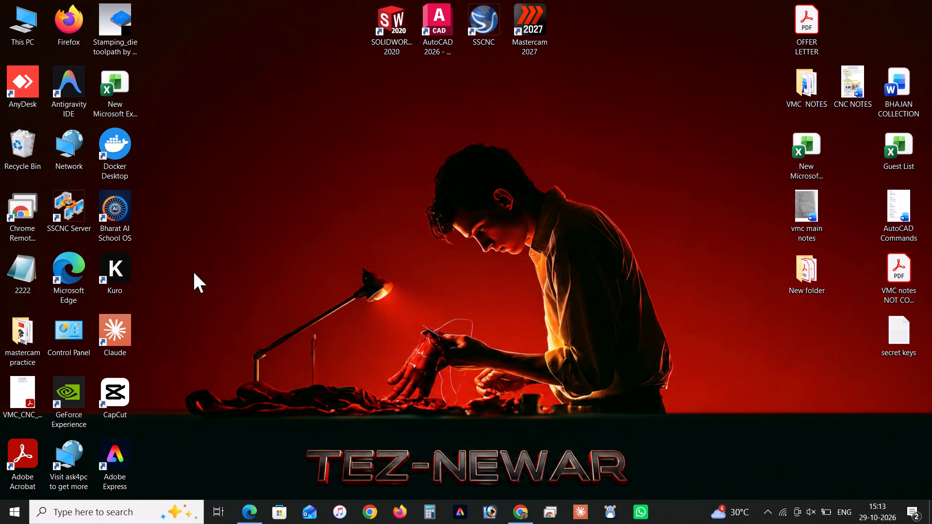
double_click(116, 269)
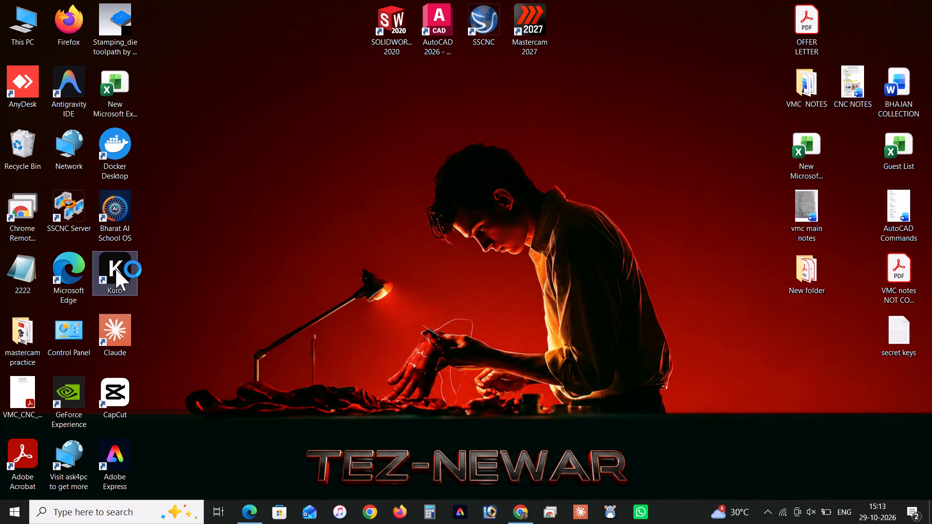
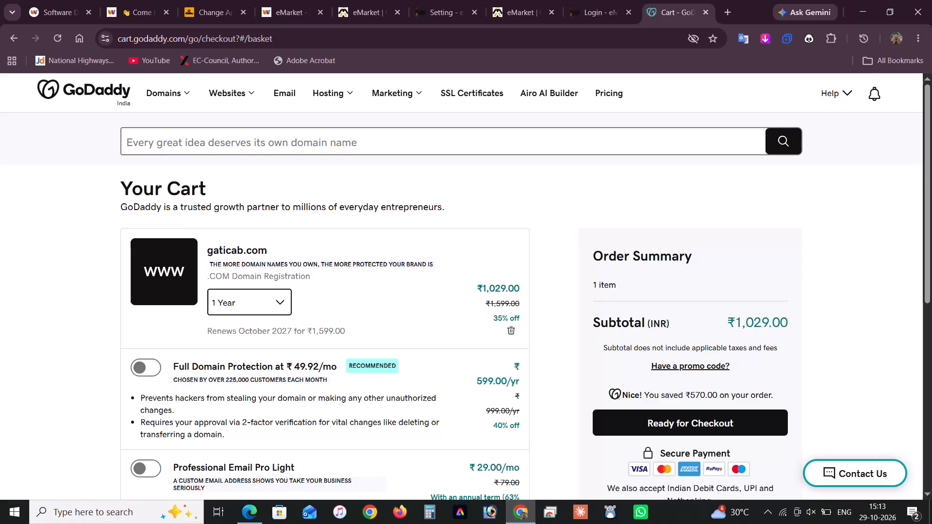
Review the cart's gaticab.com registration, the optional protection and email add-ons, the hosting recommendation and the order summary.
scroll(529, 306, down, 3)
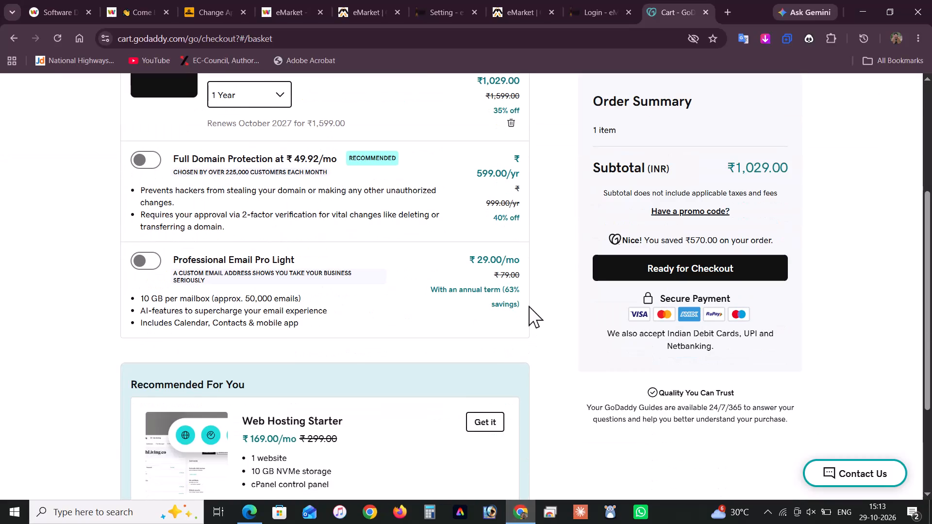
scroll(405, 264, down, 1)
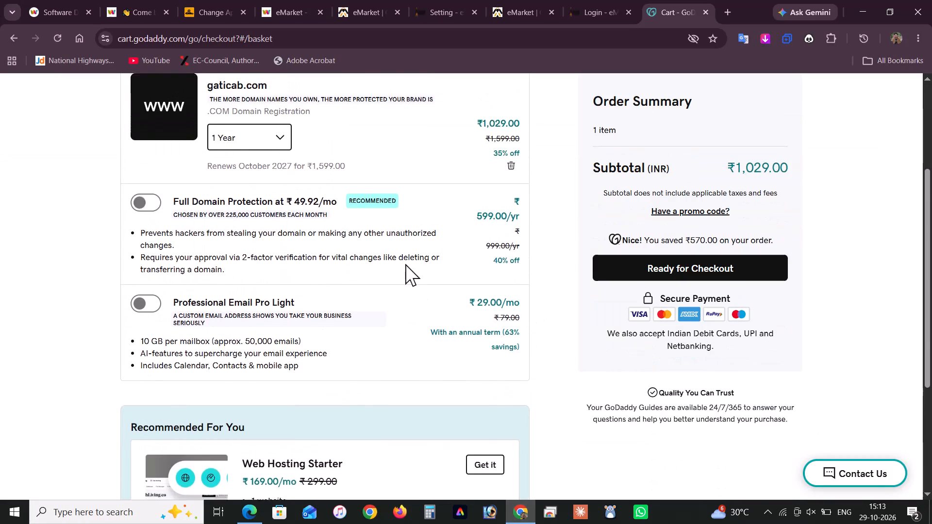
scroll(405, 264, down, 3)
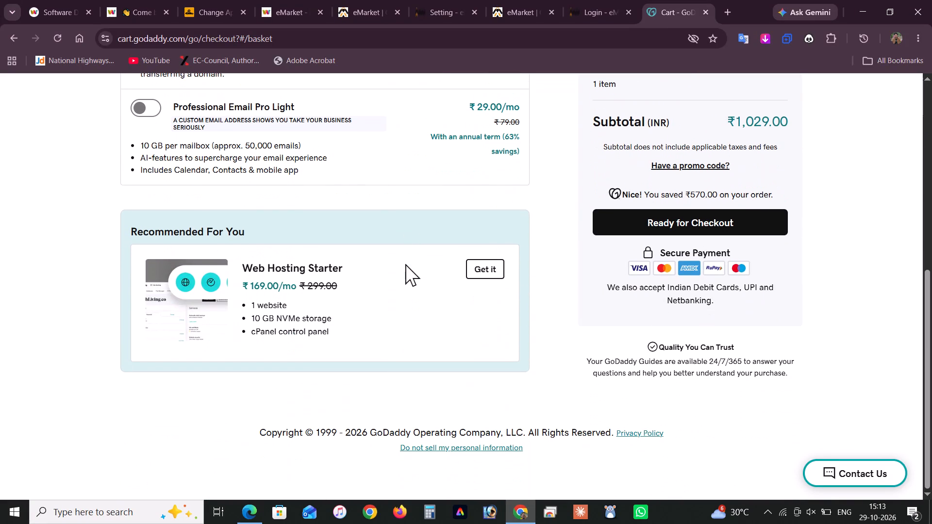
scroll(405, 264, down, 1)
scroll(434, 220, up, 9)
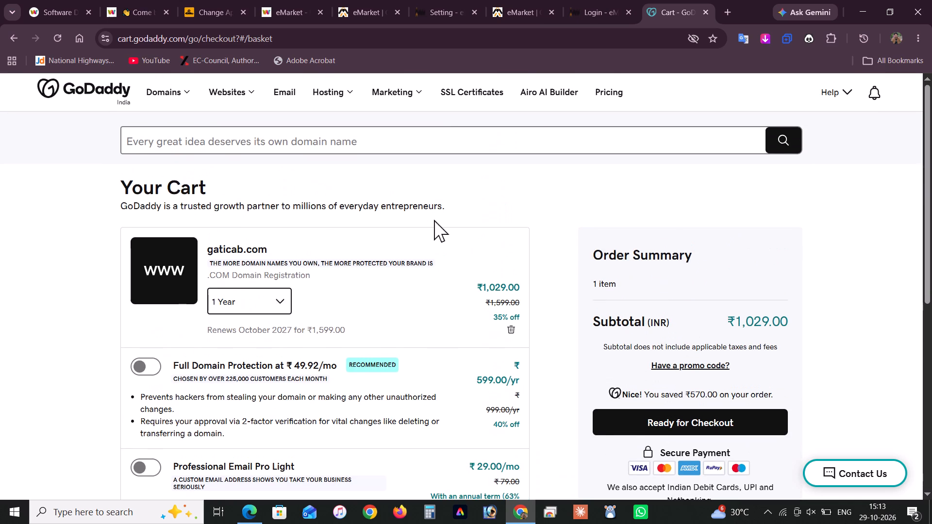
scroll(434, 220, up, 2)
scroll(434, 220, down, 7)
scroll(434, 220, up, 4)
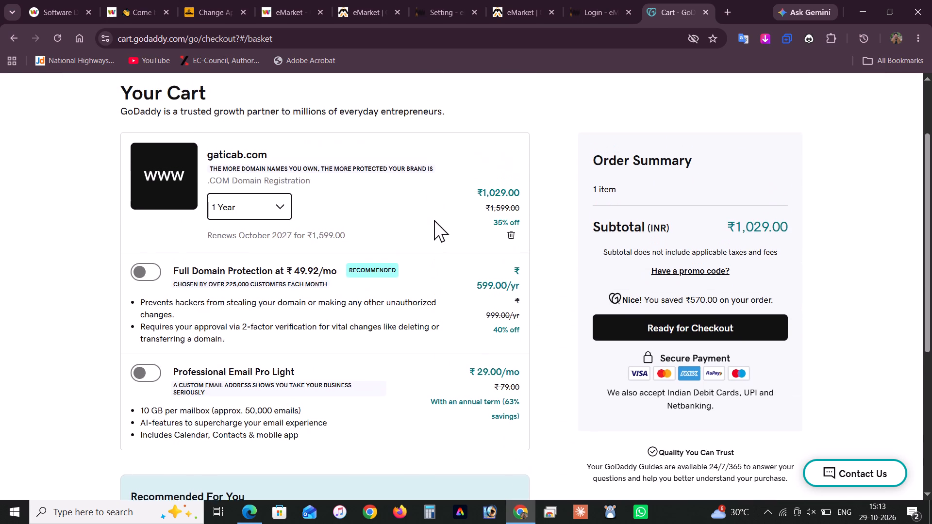
scroll(434, 220, up, 6)
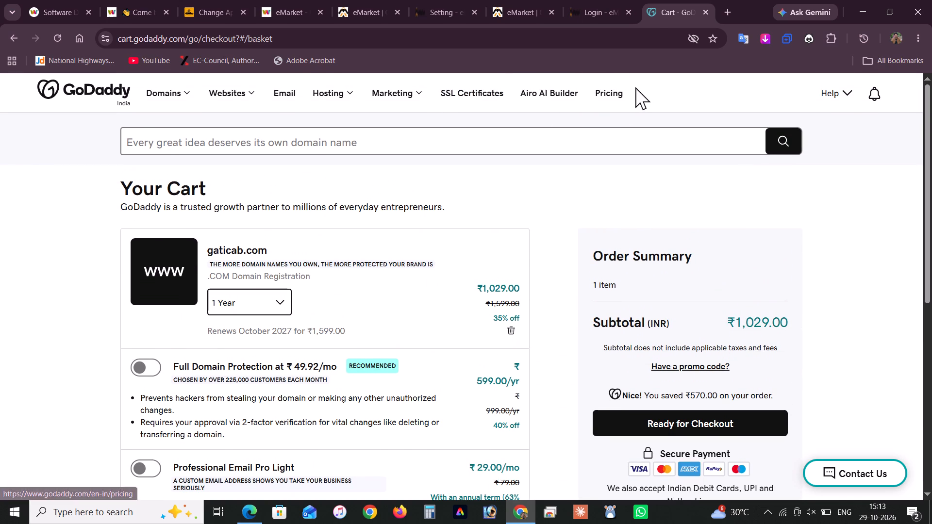
click(656, 85)
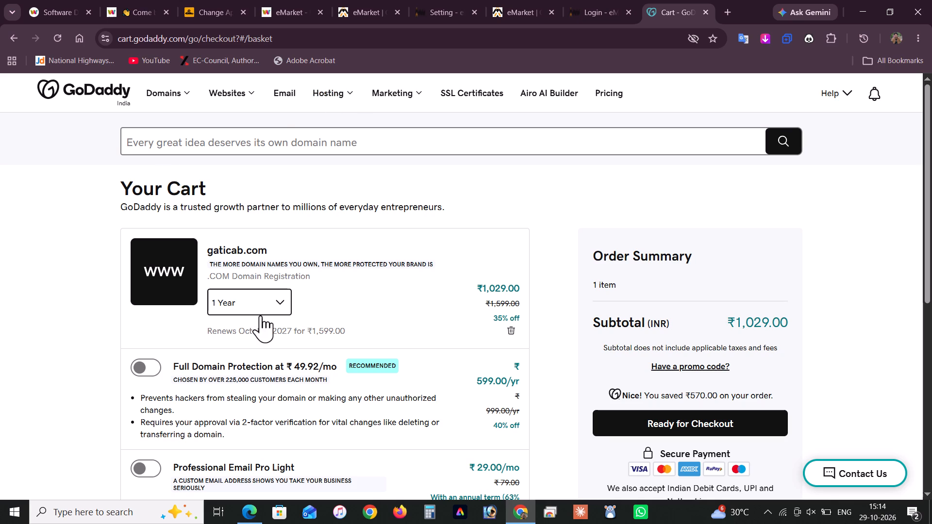
scroll(376, 303, down, 2)
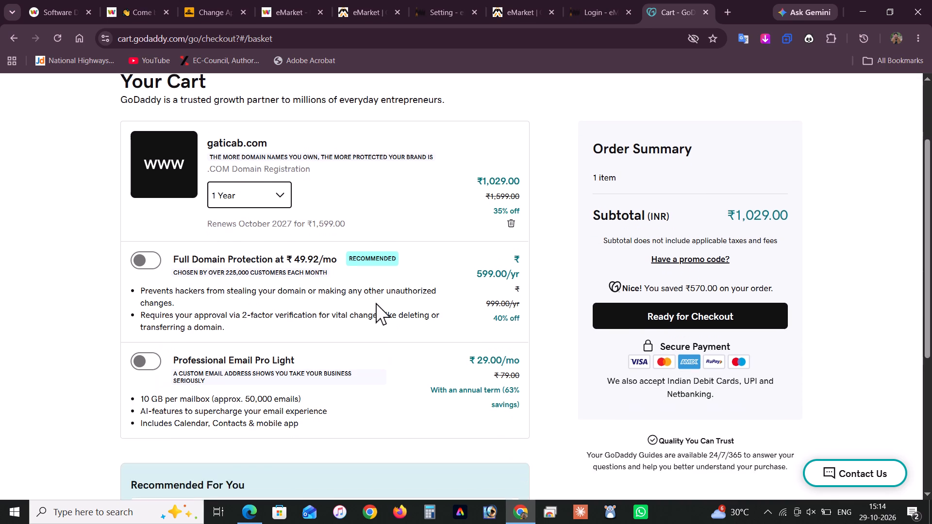
scroll(376, 303, down, 6)
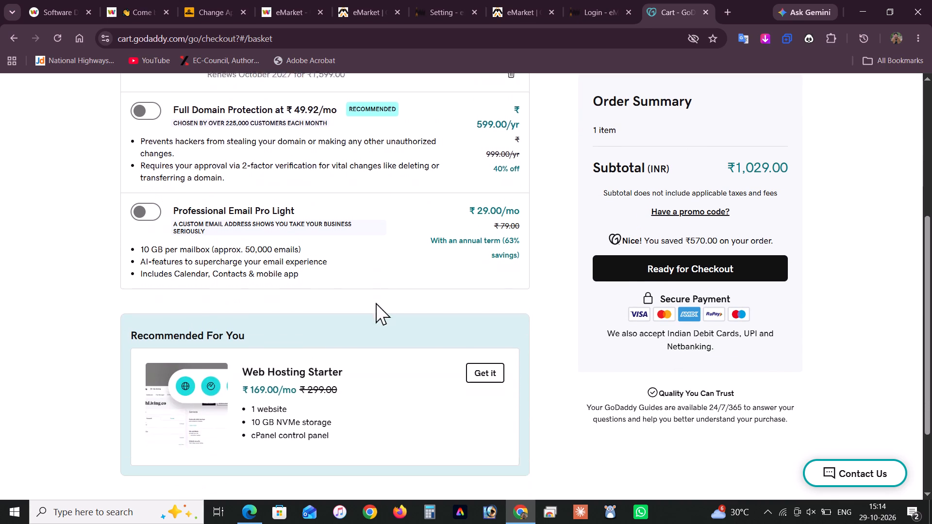
scroll(376, 303, down, 1)
scroll(376, 303, right, 3)
scroll(473, 156, up, 3)
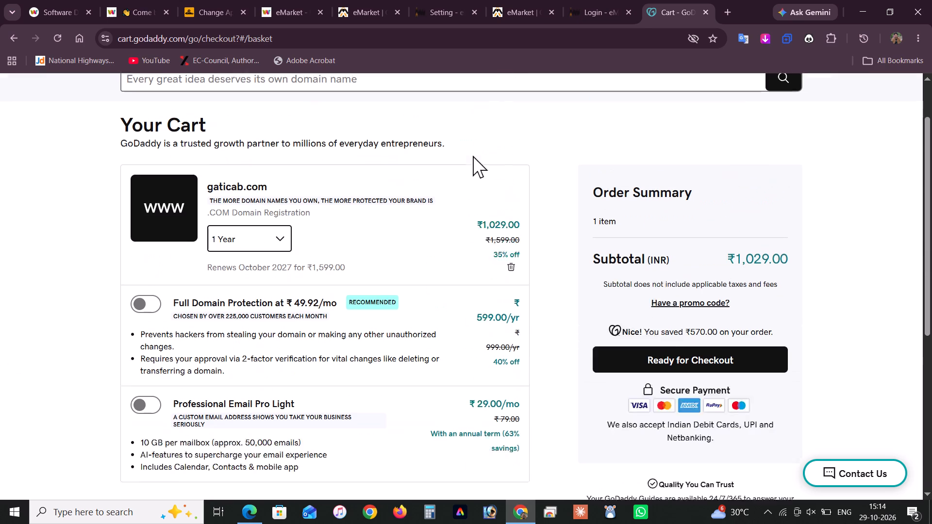
scroll(473, 156, up, 6)
scroll(687, 210, up, 1)
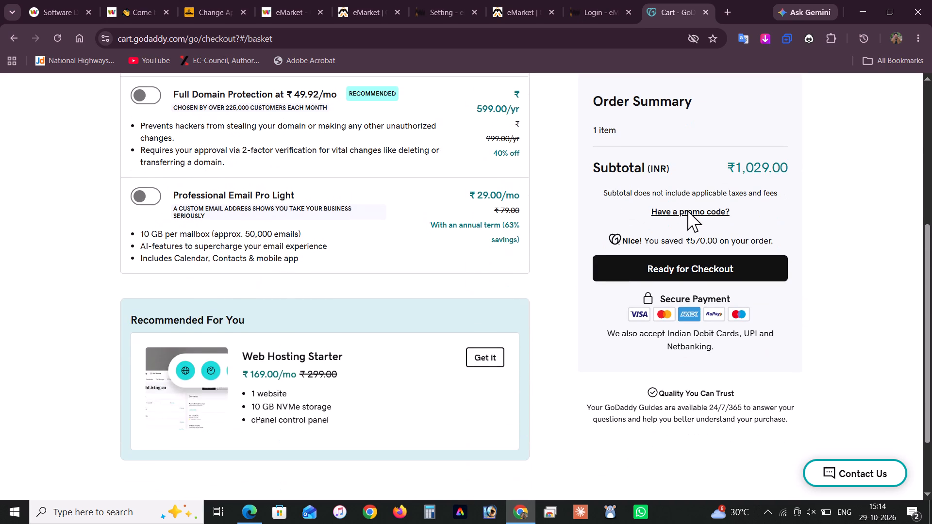
scroll(687, 210, up, 1)
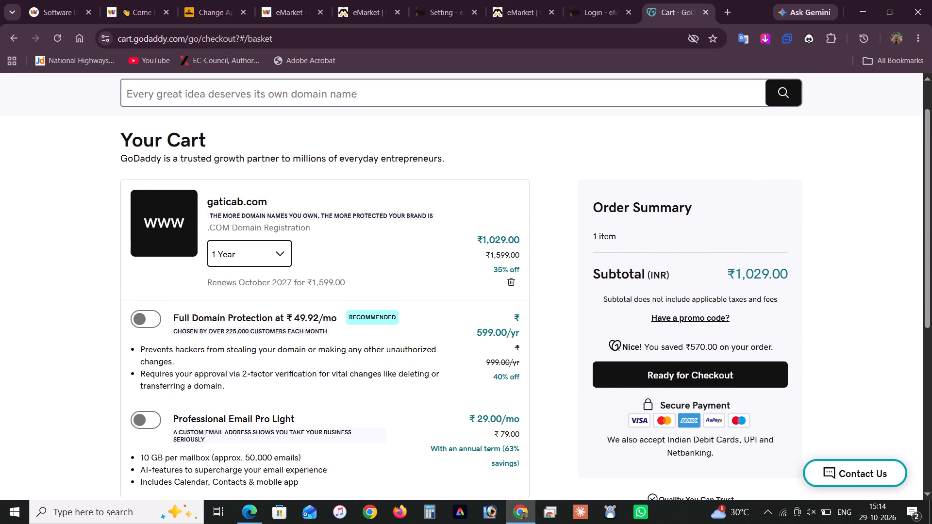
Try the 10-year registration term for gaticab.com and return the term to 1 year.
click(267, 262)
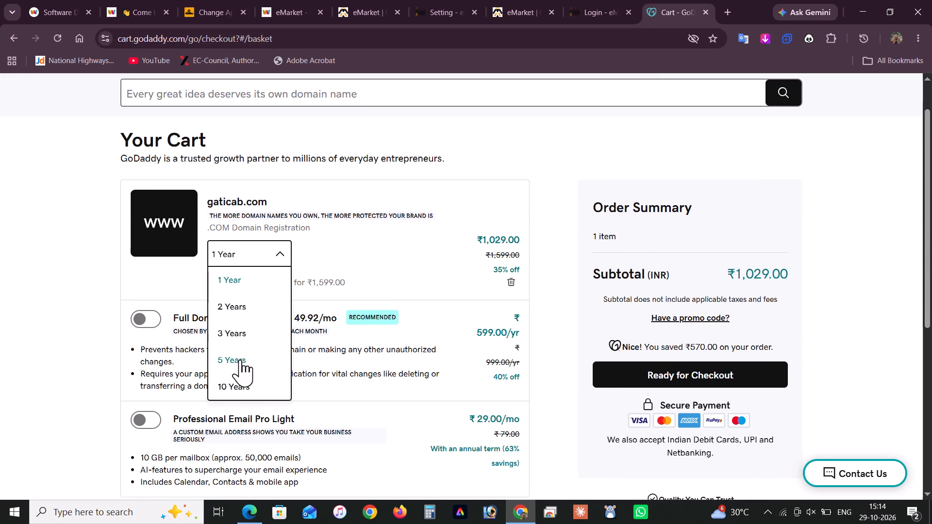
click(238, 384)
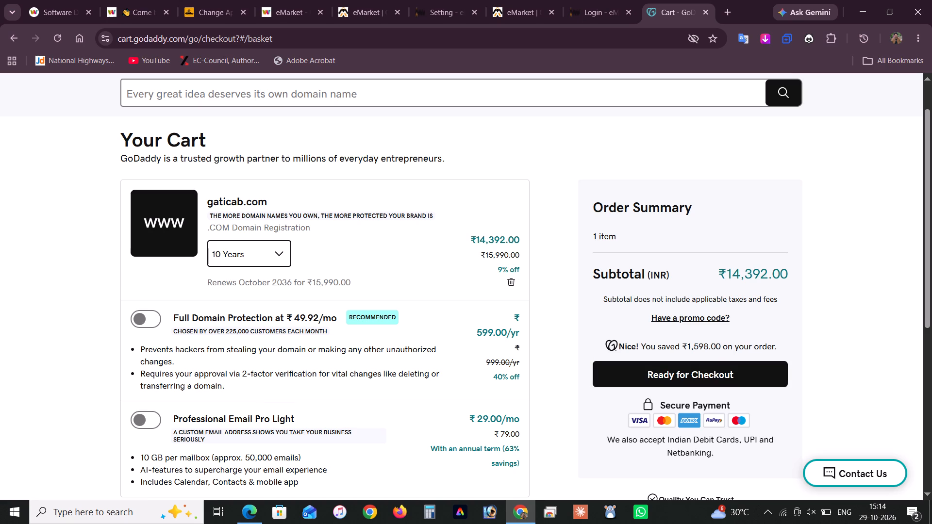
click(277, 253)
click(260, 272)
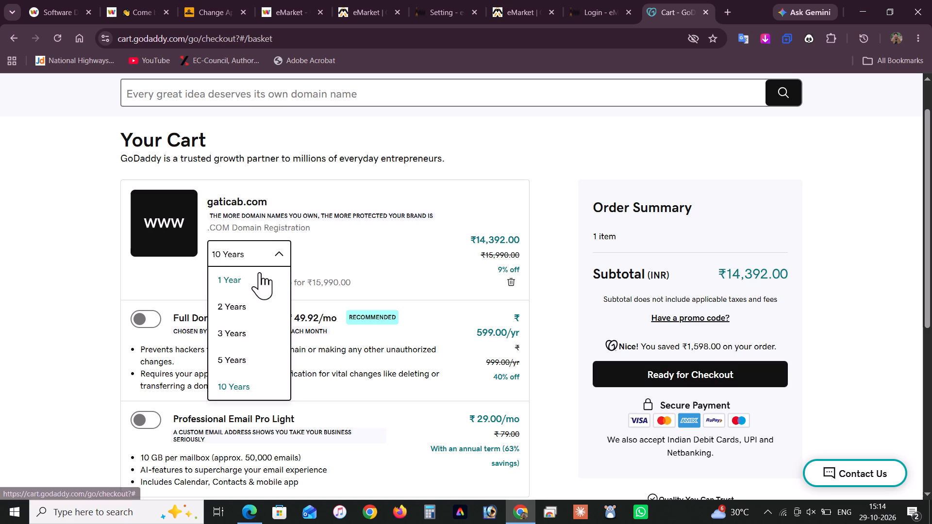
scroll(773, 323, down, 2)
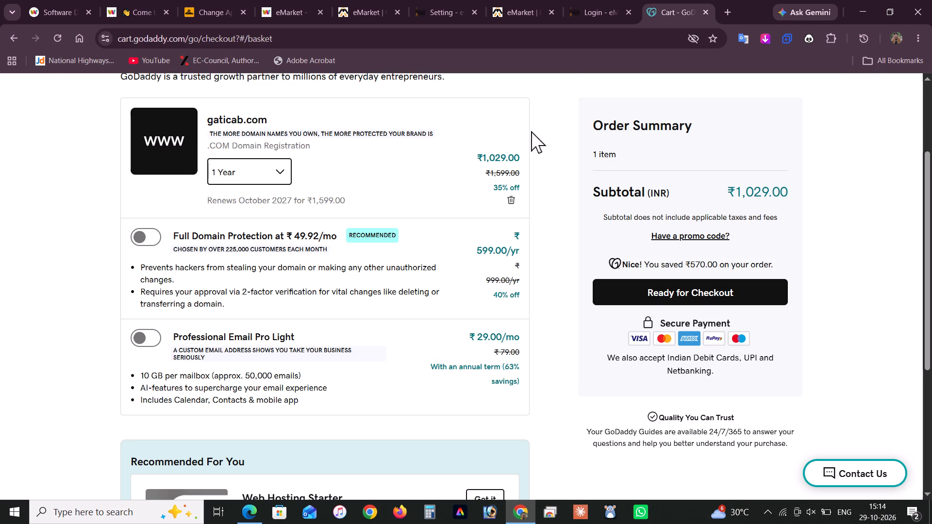
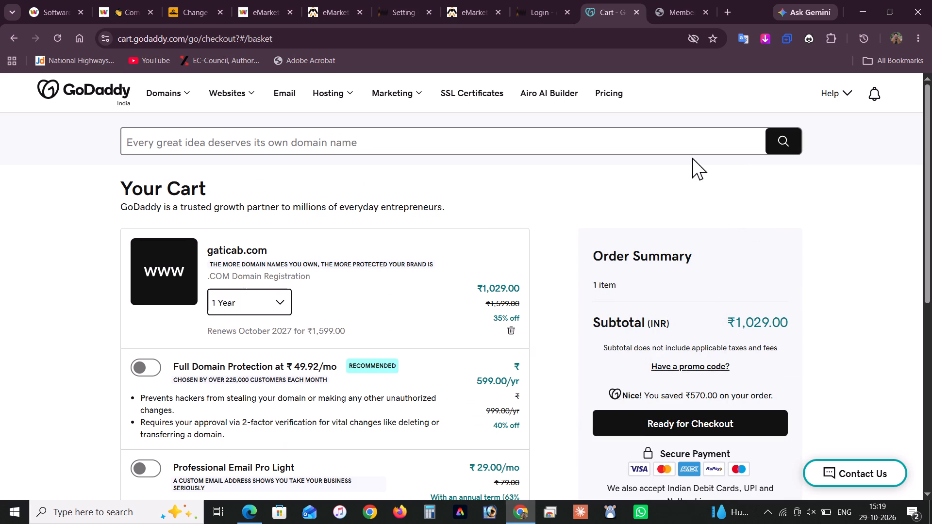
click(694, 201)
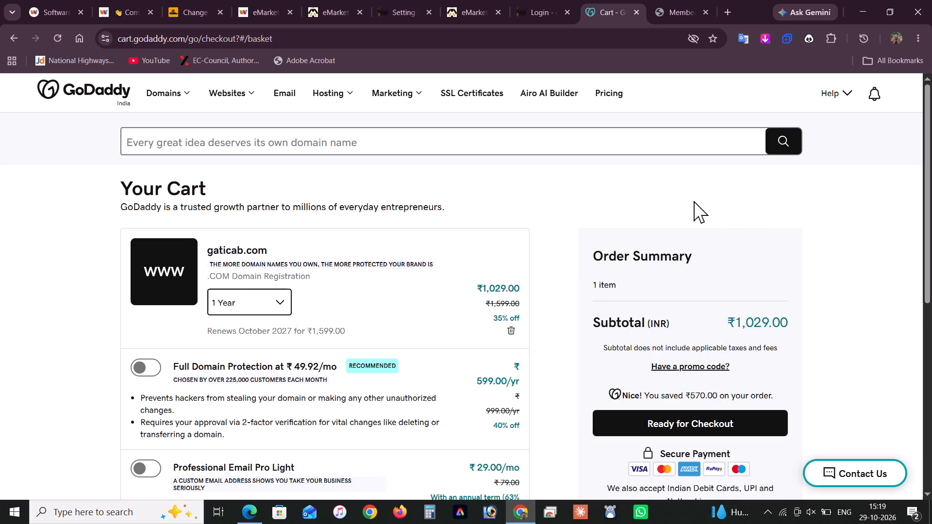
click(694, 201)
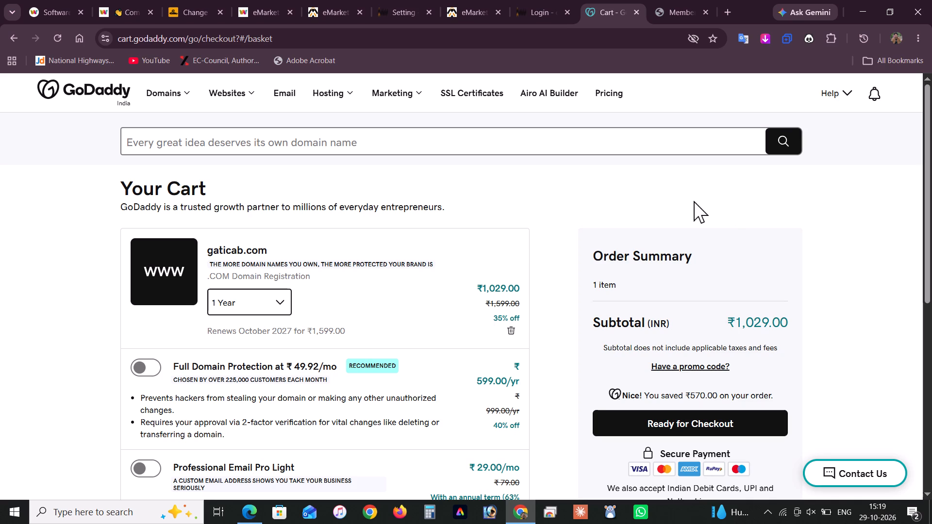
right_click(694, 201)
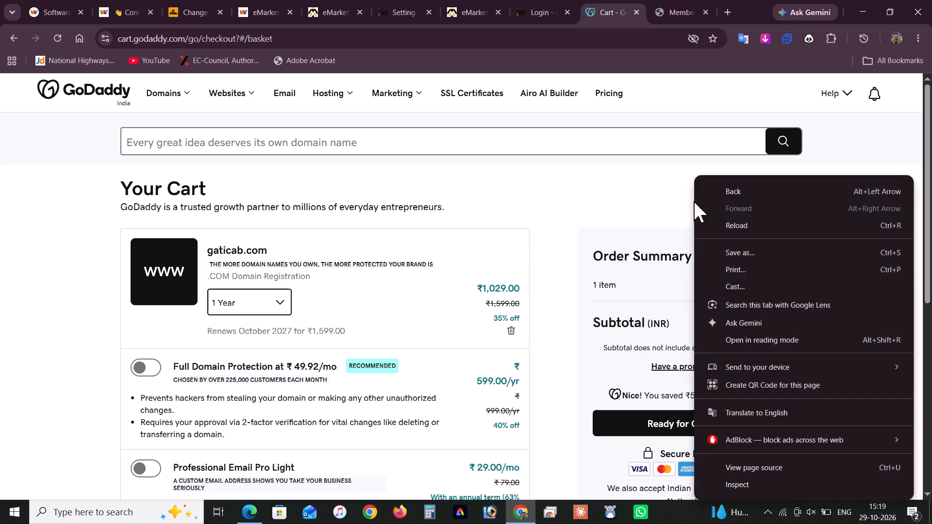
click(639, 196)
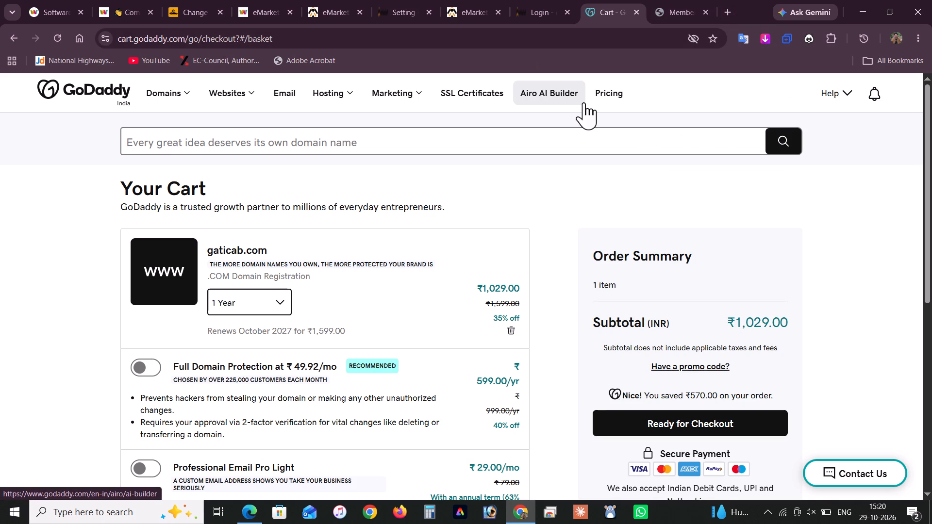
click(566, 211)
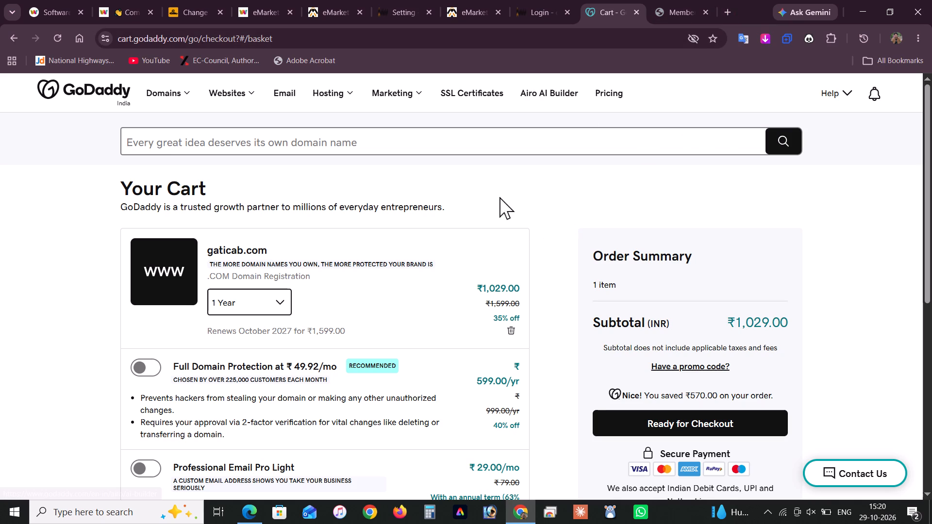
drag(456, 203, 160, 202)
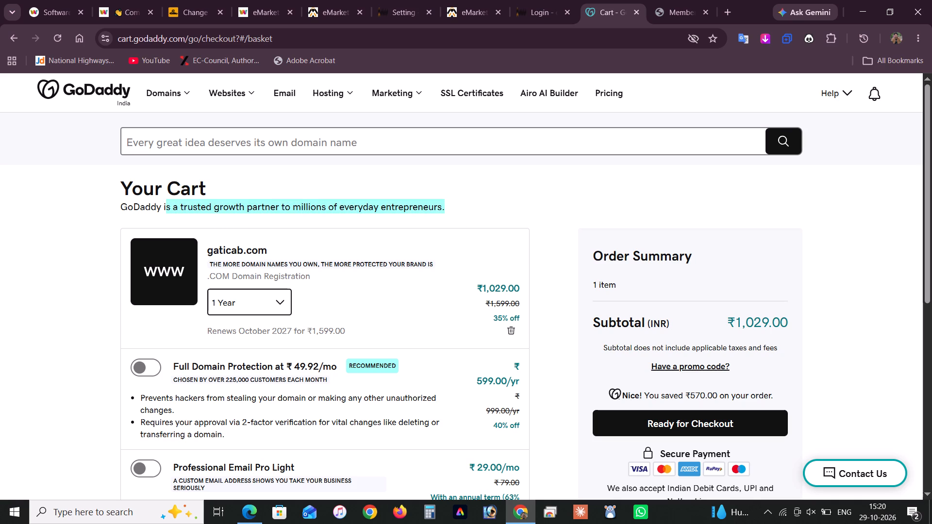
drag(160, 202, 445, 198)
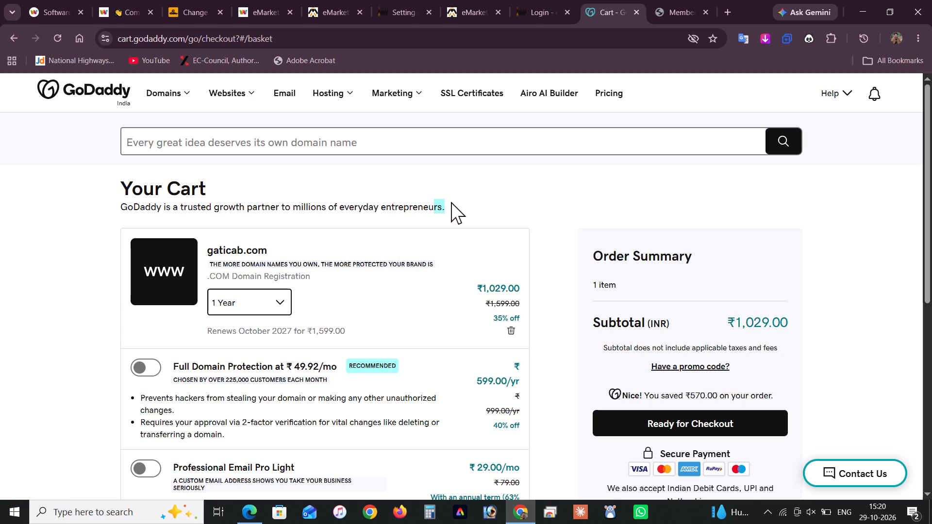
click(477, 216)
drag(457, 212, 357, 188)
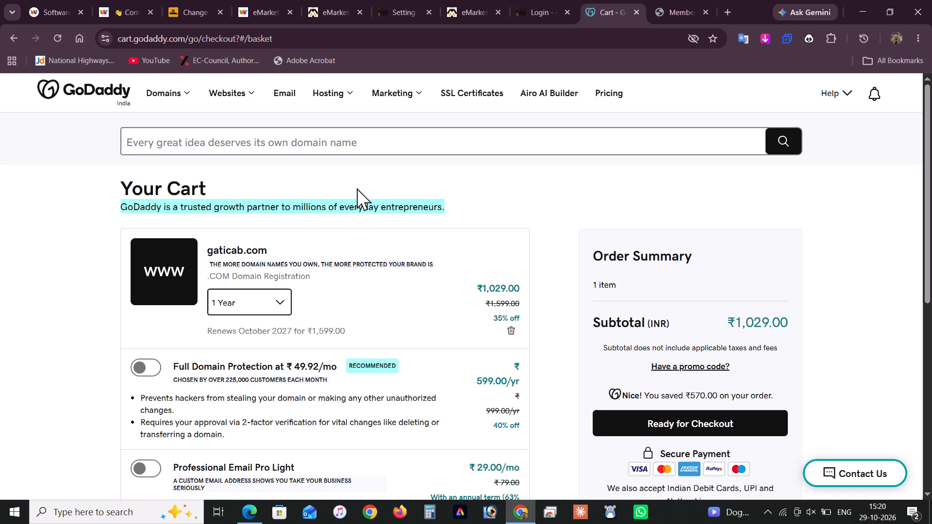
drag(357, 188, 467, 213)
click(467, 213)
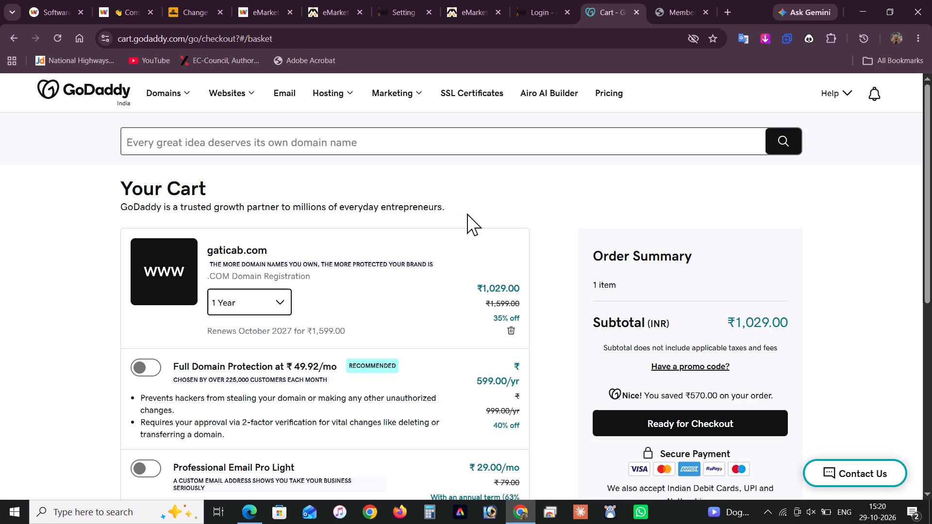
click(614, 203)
Recheck the cart's order summary, optional add-ons and the gaticab.com registration entry with its term and pricing.
drag(590, 246, 730, 248)
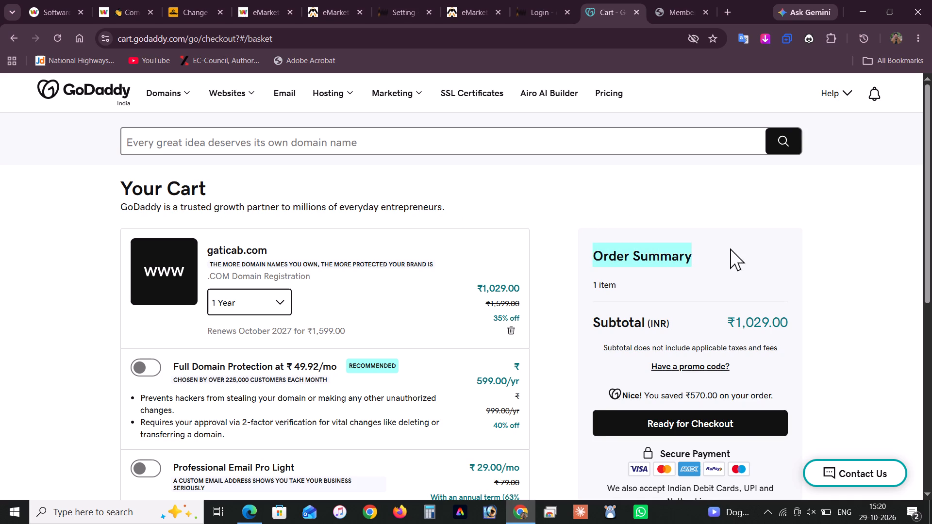
click(836, 252)
scroll(796, 350, down, 2)
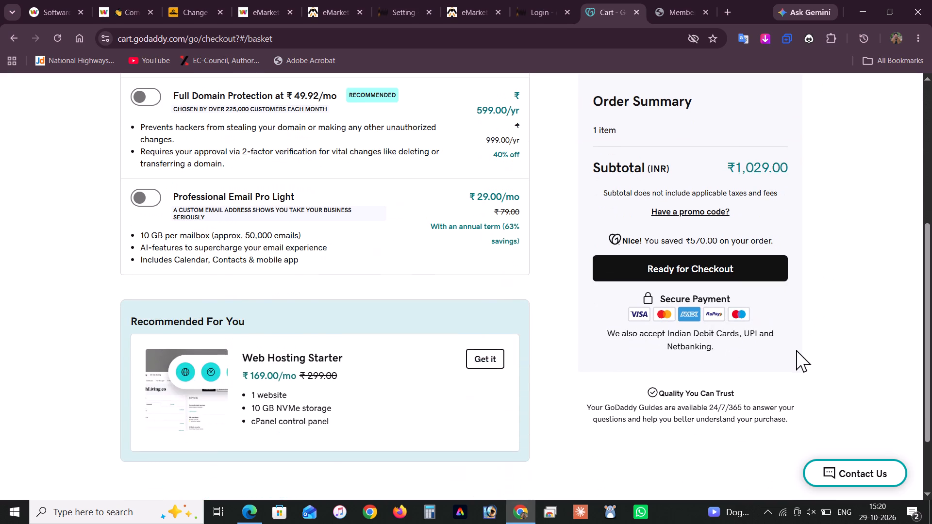
scroll(796, 350, down, 2)
scroll(796, 350, up, 2)
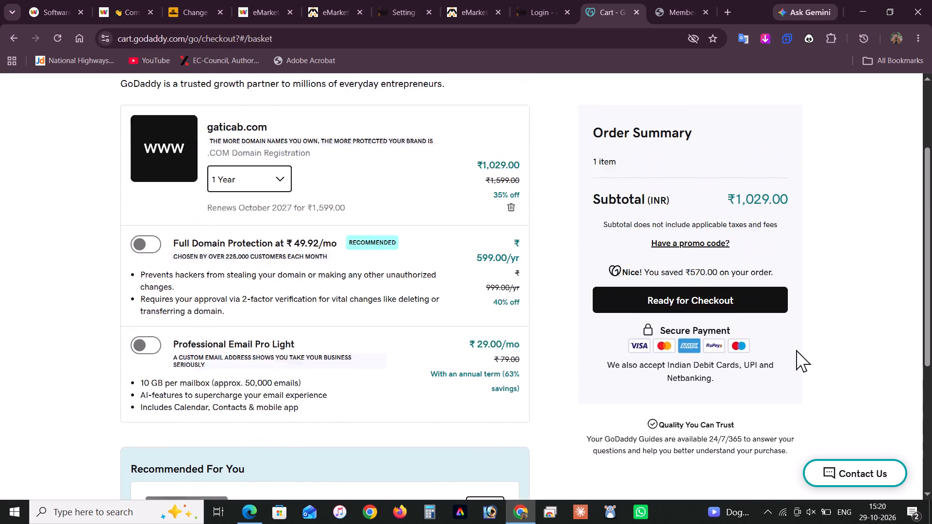
scroll(796, 350, up, 1)
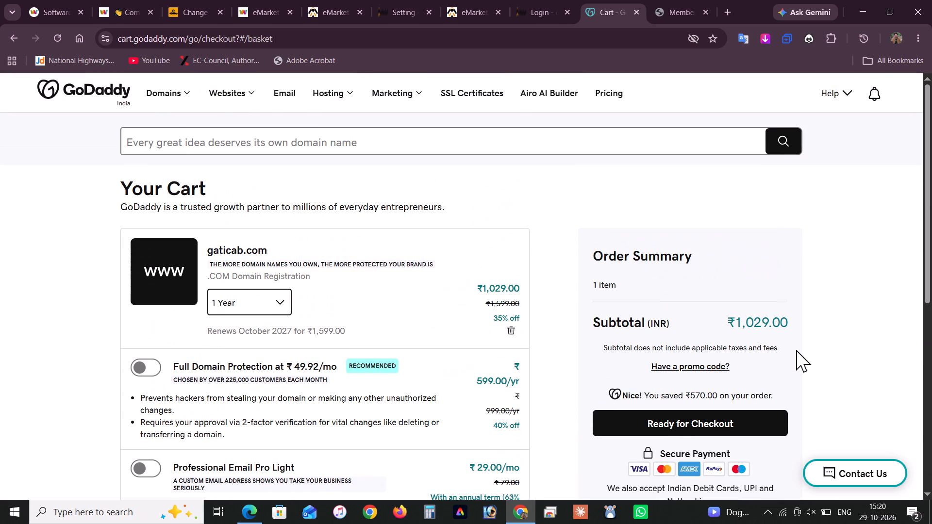
scroll(796, 350, left, 2)
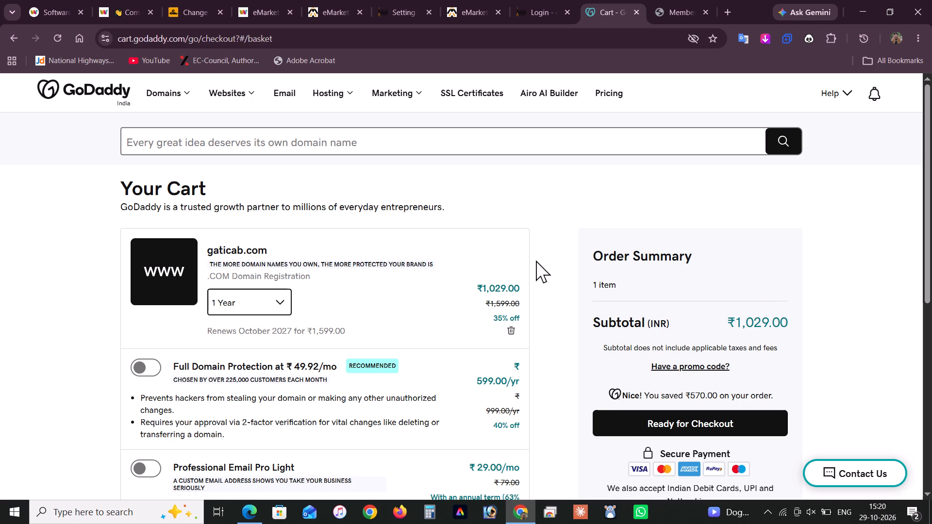
click(536, 261)
drag(522, 282, 282, 253)
click(203, 245)
drag(204, 246, 514, 332)
click(576, 339)
drag(536, 331, 298, 251)
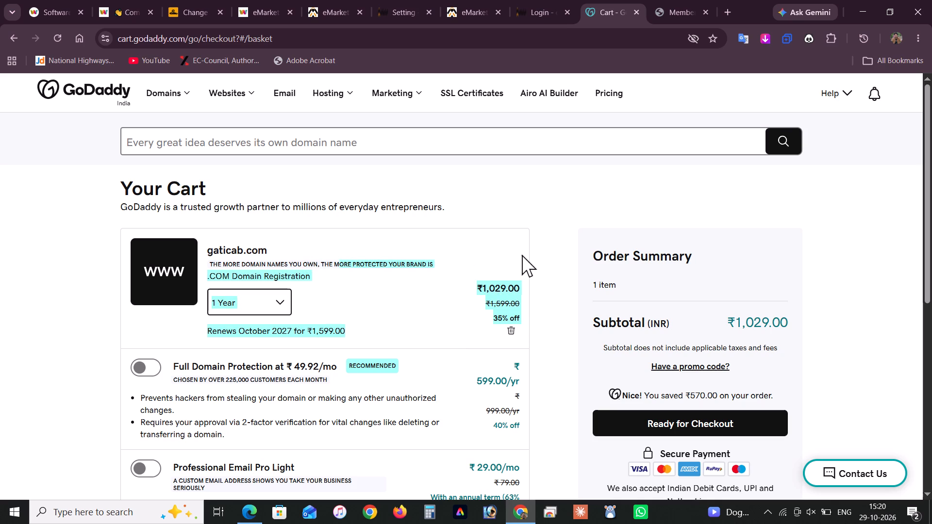
click(544, 245)
click(544, 245)
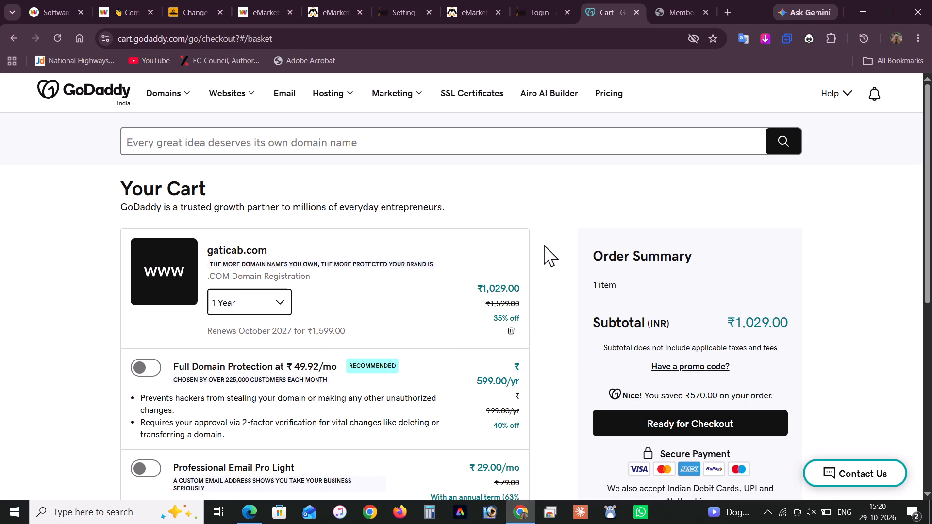
drag(94, 175, 399, 307)
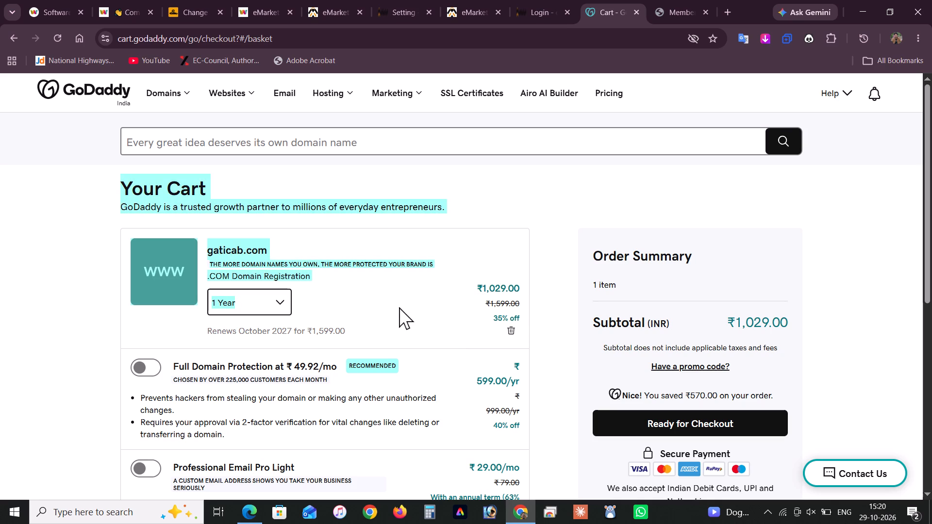
drag(399, 307, 300, 297)
scroll(295, 295, right, 2)
click(552, 280)
click(552, 280)
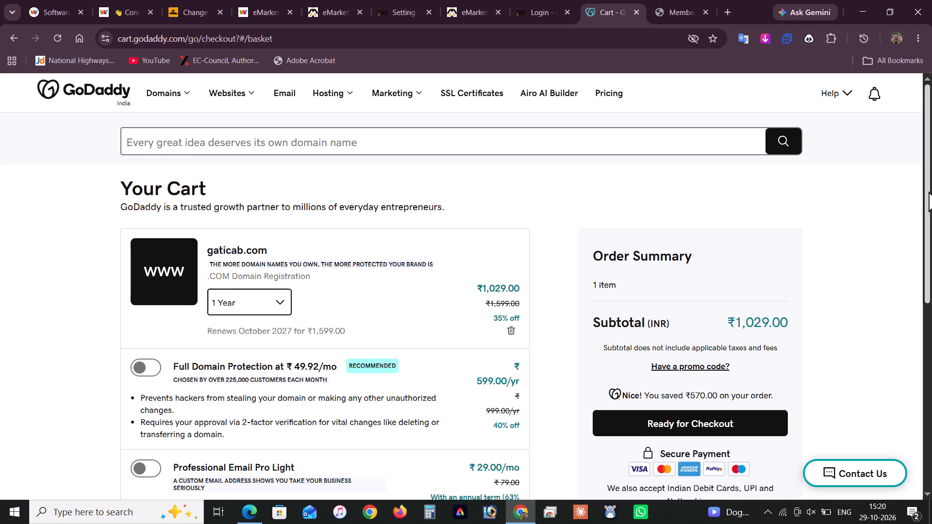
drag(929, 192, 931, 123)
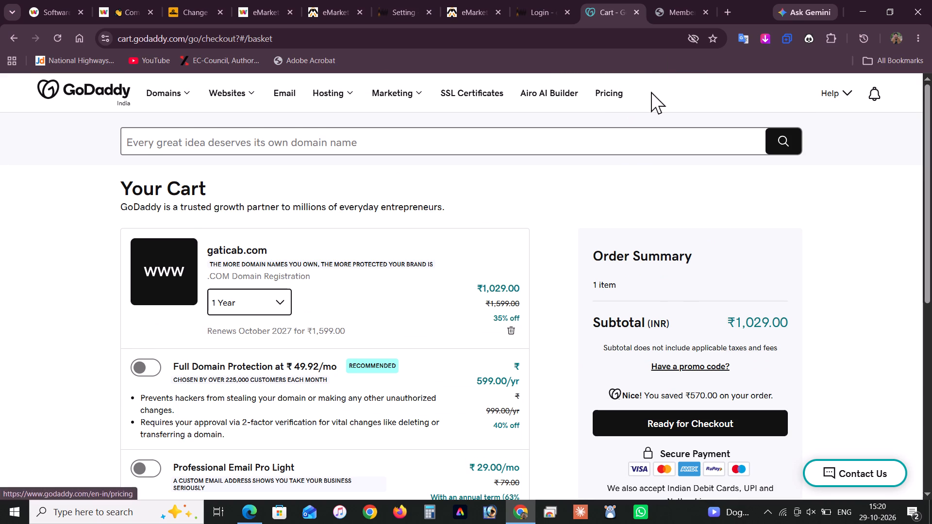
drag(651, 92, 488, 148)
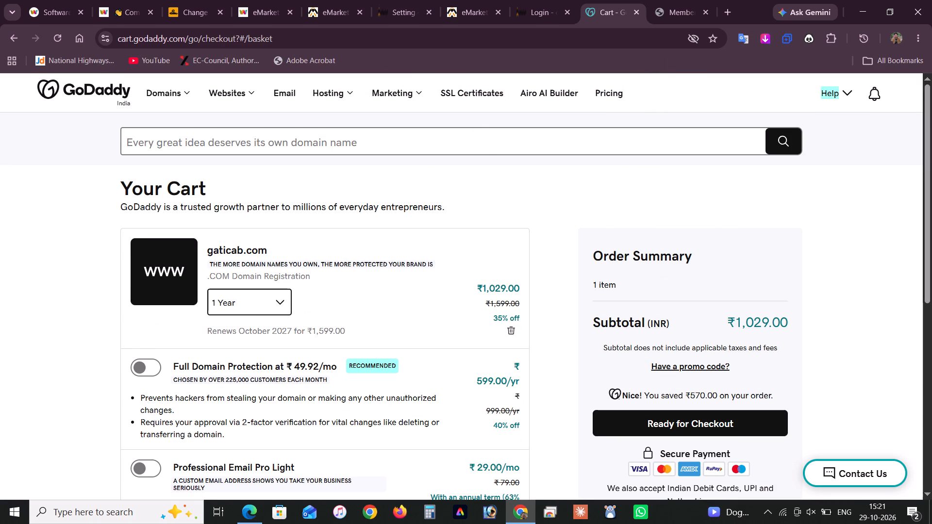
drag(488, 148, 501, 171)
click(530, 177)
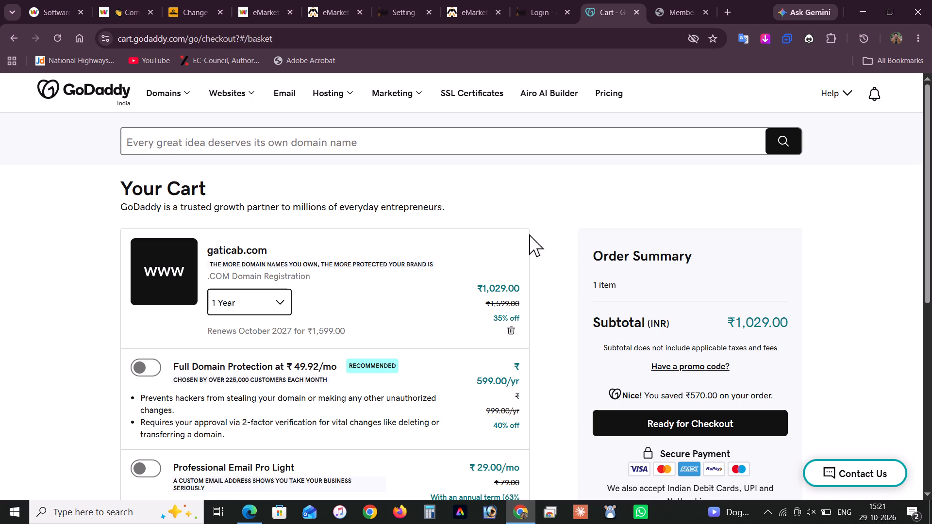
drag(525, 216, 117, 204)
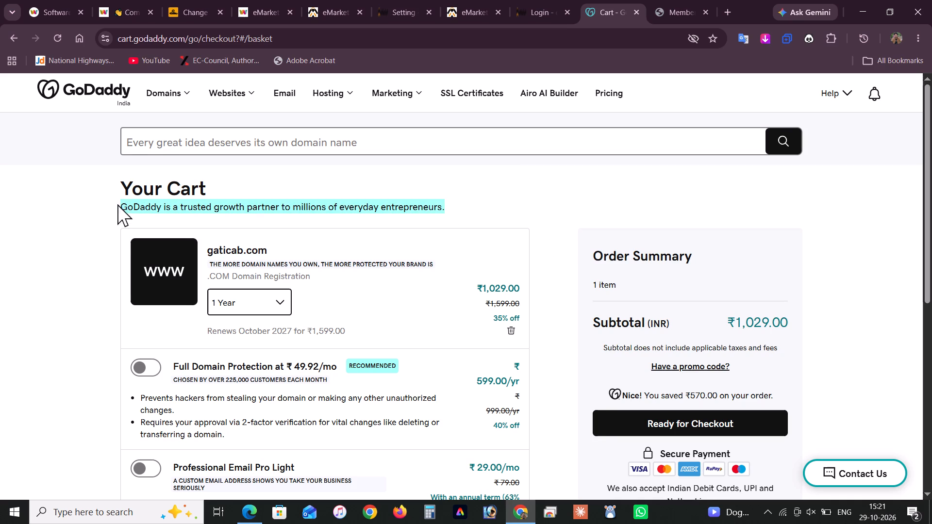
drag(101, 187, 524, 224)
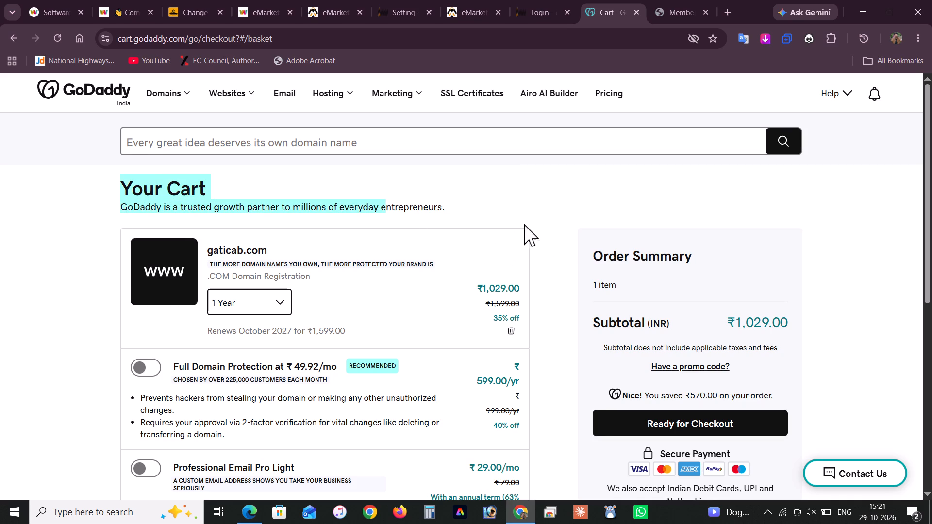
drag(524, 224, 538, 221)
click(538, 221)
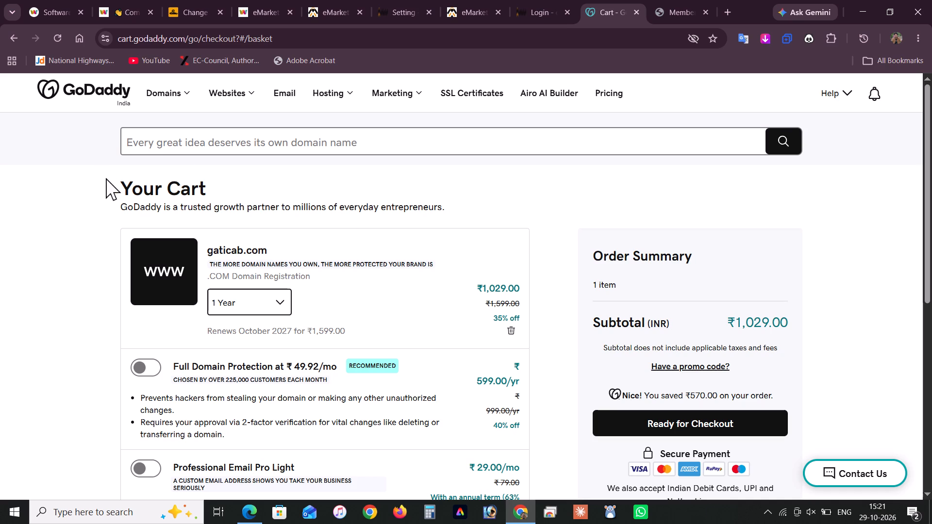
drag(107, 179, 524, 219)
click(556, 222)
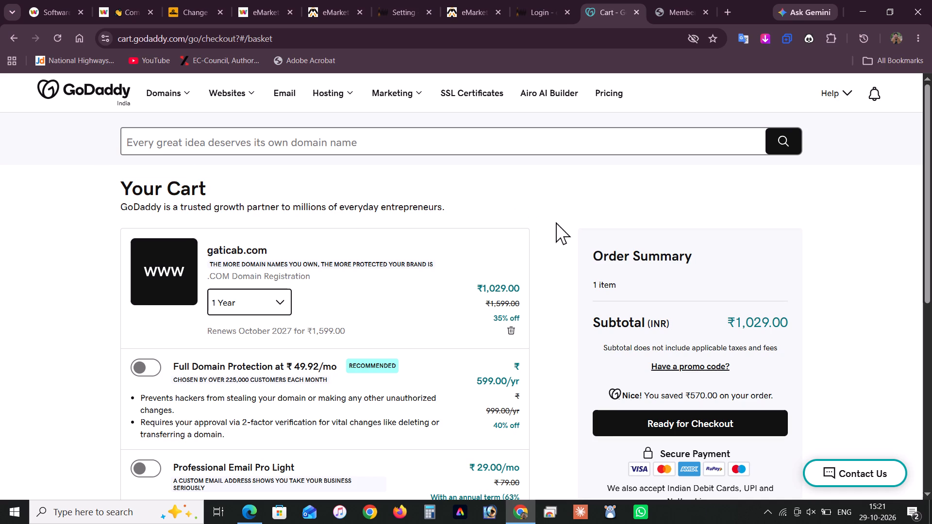
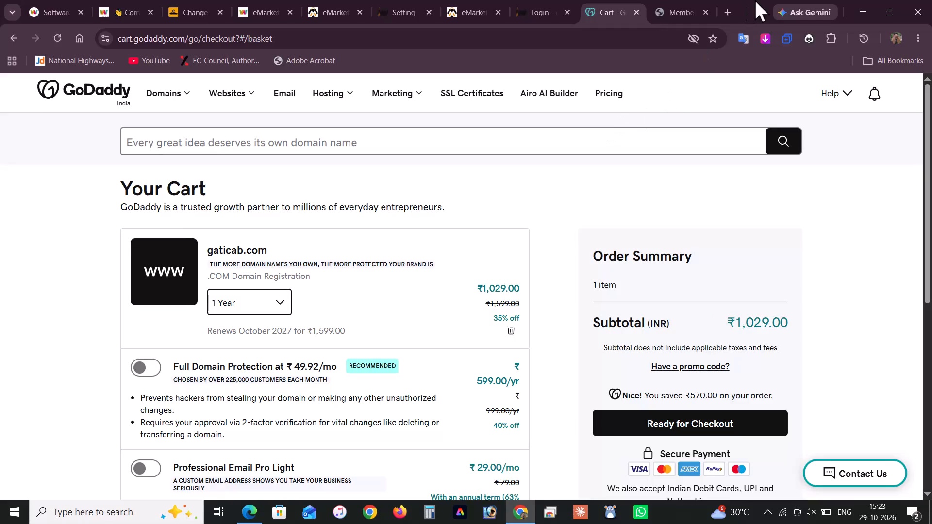
Search Google for "namma yatri valuation" in a new browser tab.
click(727, 14)
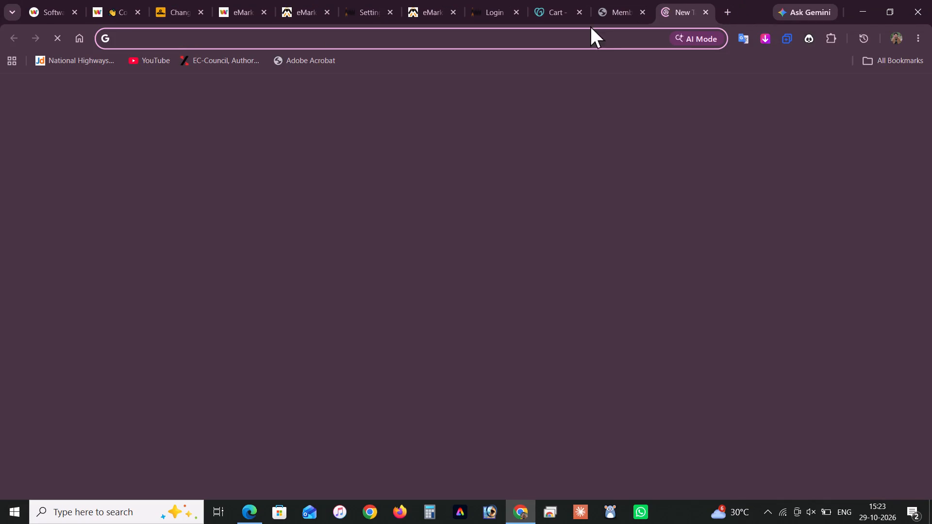
click(589, 38)
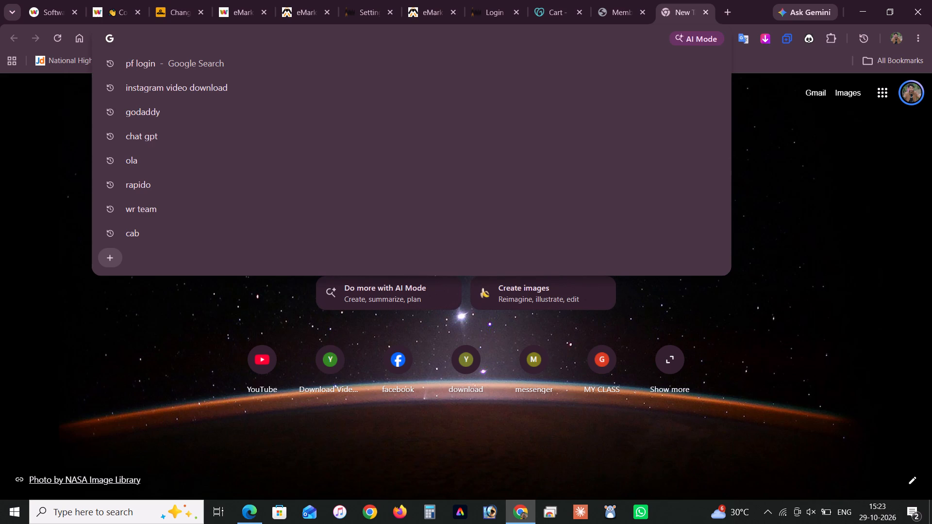
text(namma yatri)
key(space)
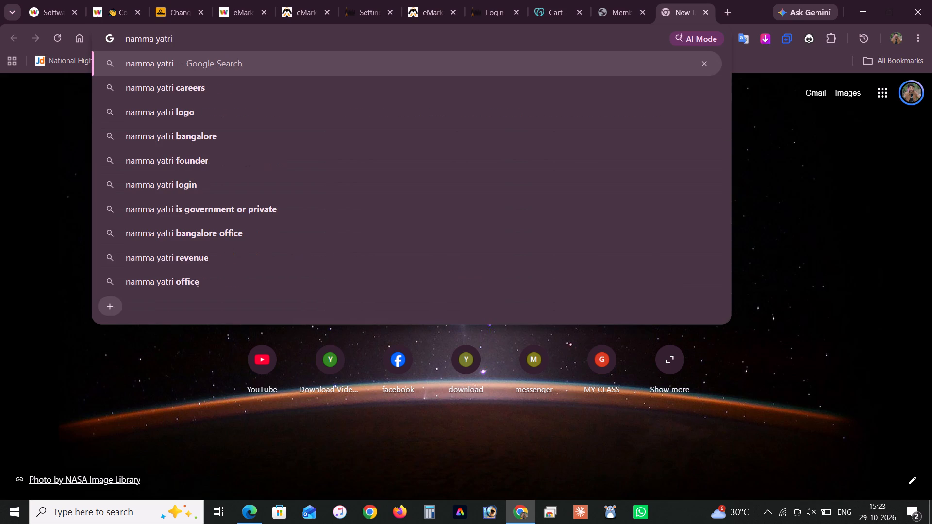
text(valuation)
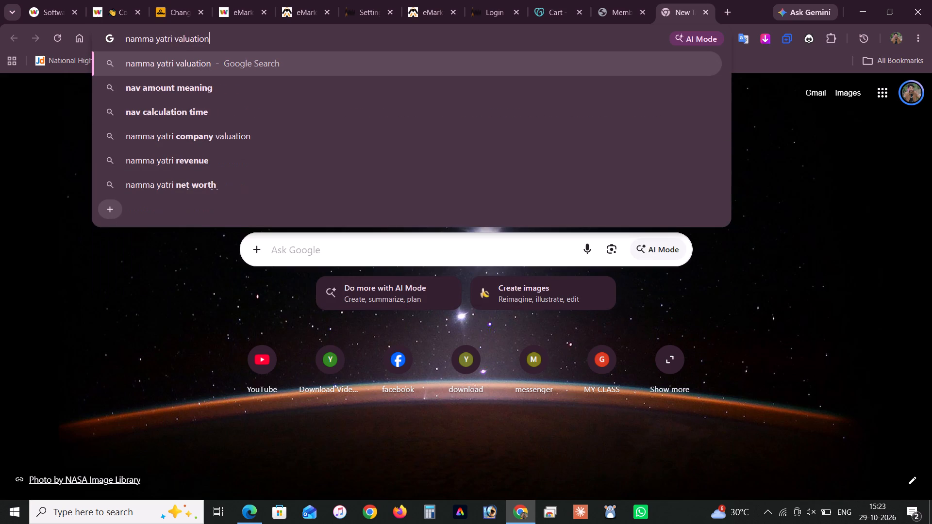
key(Return)
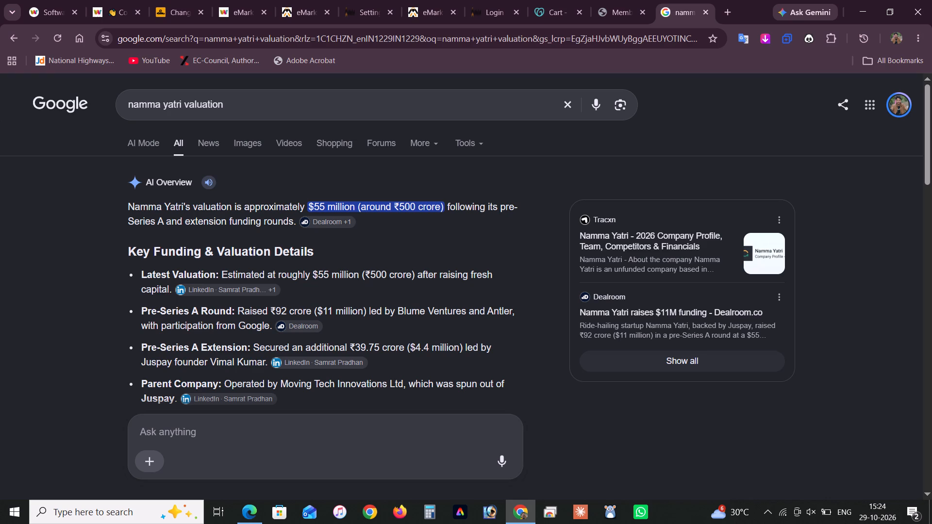
Look through the search results and open the Dealroom article "Namma Yatri raises $11M funding".
scroll(454, 327, down, 6)
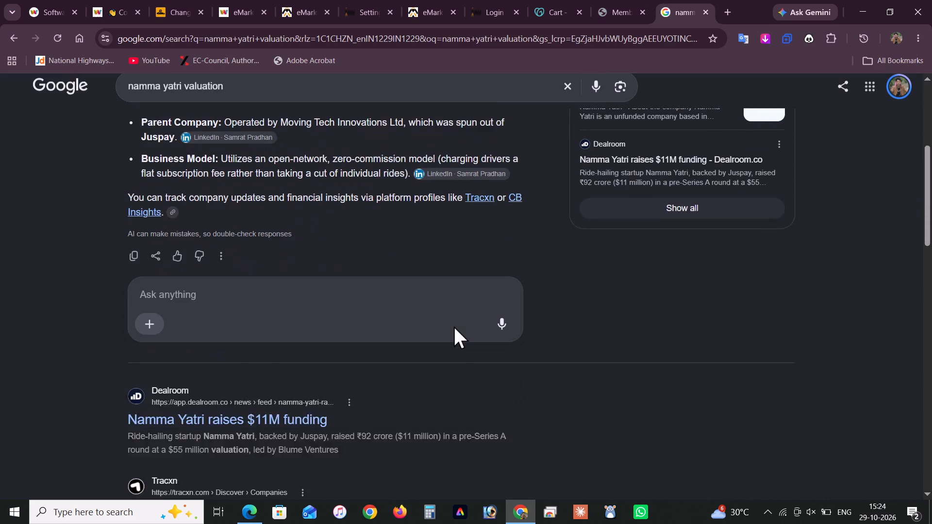
scroll(454, 327, down, 2)
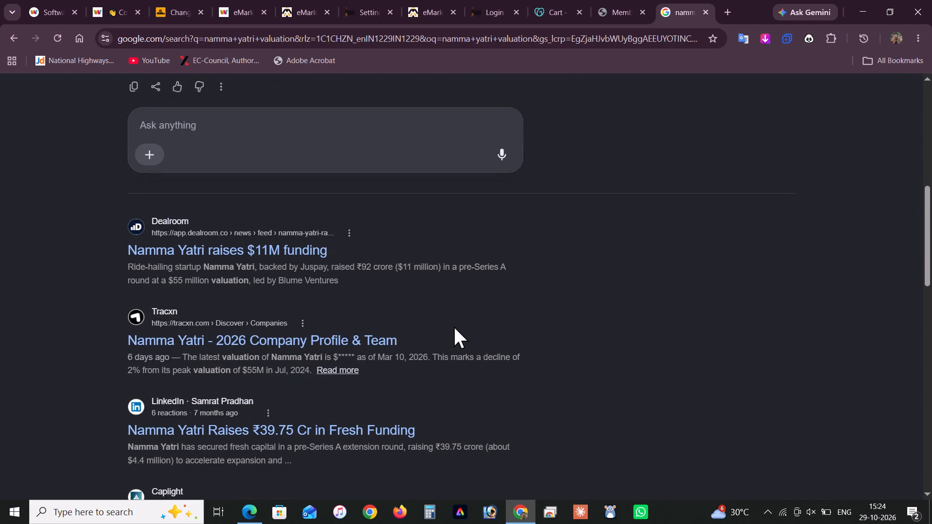
scroll(454, 327, down, 1)
click(242, 253)
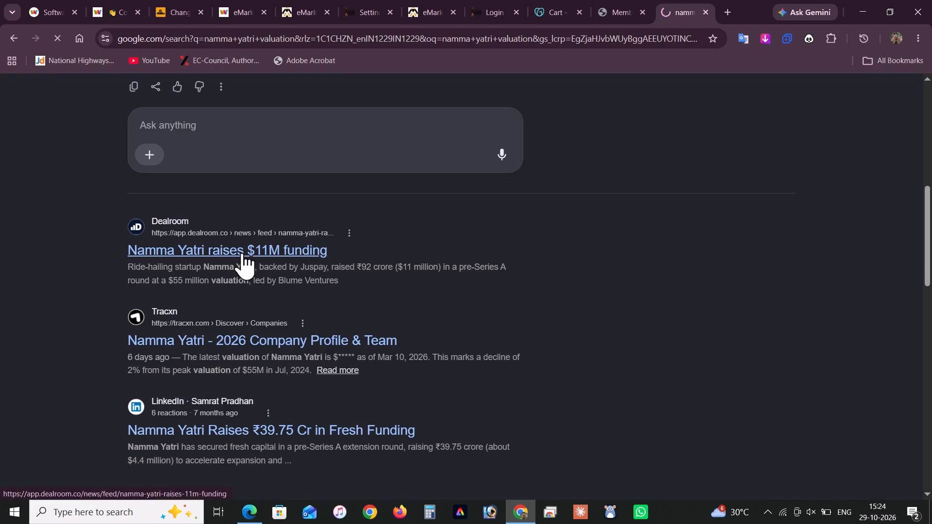
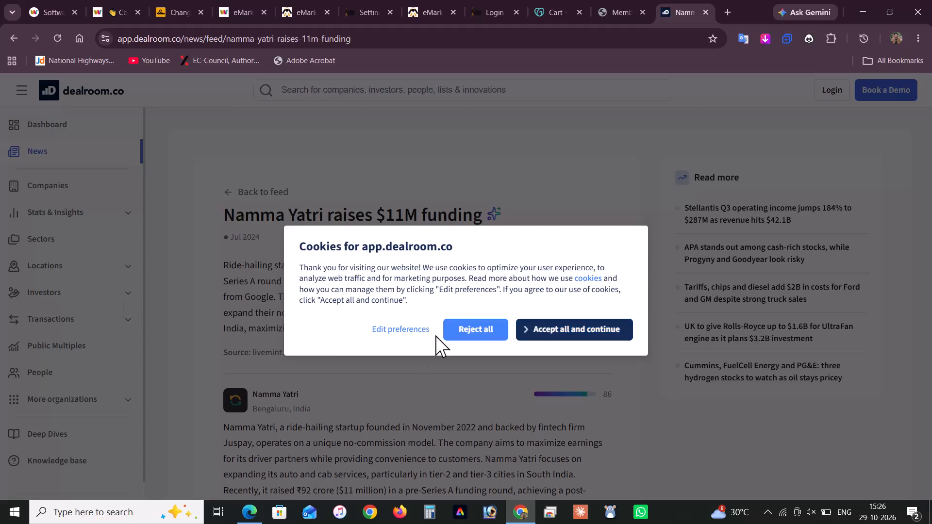
Reject all cookies on the Dealroom site.
click(468, 330)
Read the Namma Yatri funding article for the amount raised, the valuation and the investors, highlighting the rupee amount in the opening paragraph.
scroll(454, 278, down, 2)
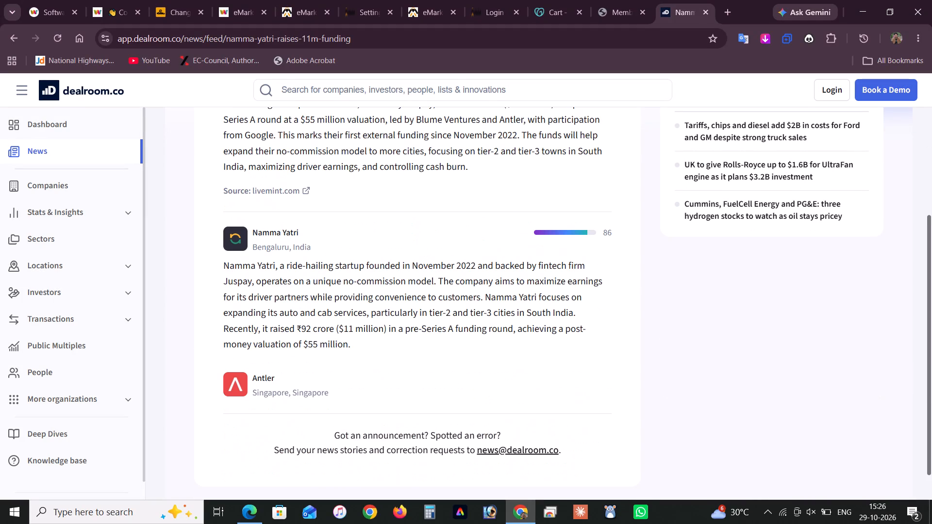
scroll(452, 279, down, 2)
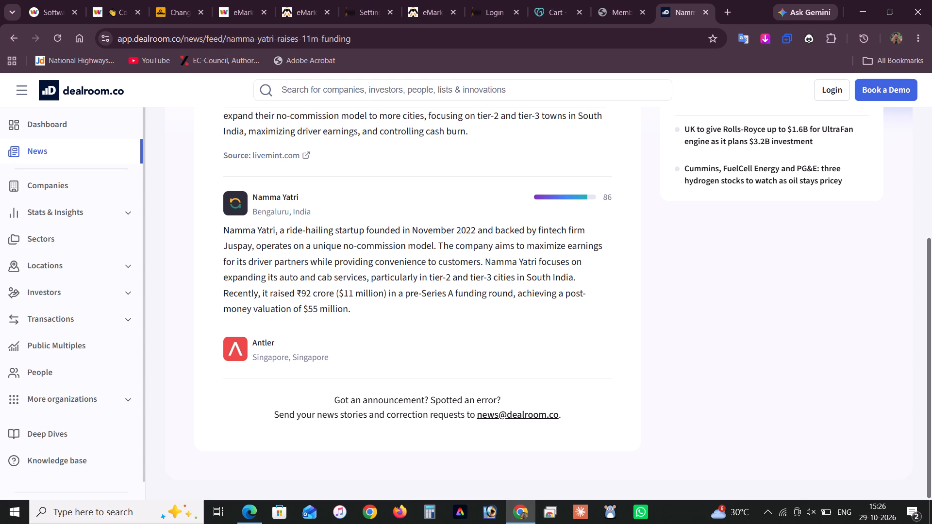
scroll(373, 311, up, 2)
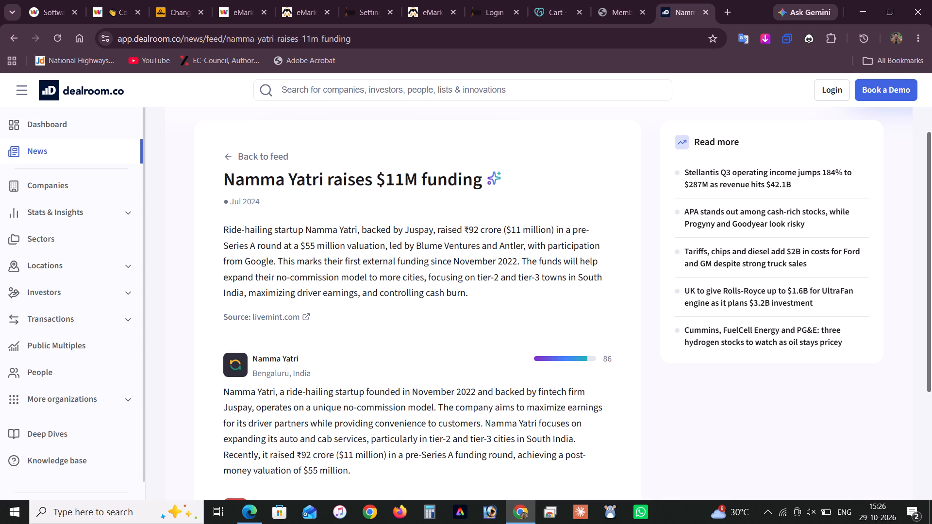
drag(477, 228, 467, 229)
drag(467, 229, 466, 229)
scroll(508, 275, up, 1)
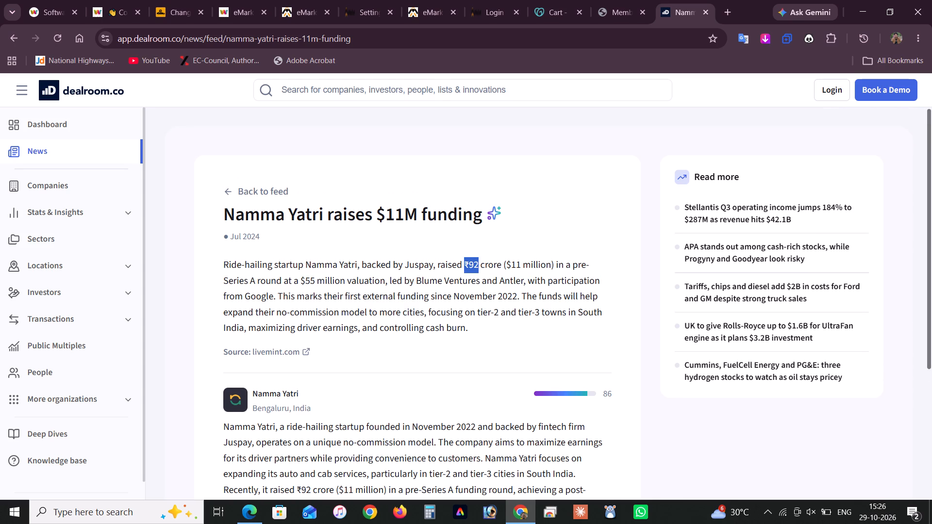
scroll(526, 326, up, 5)
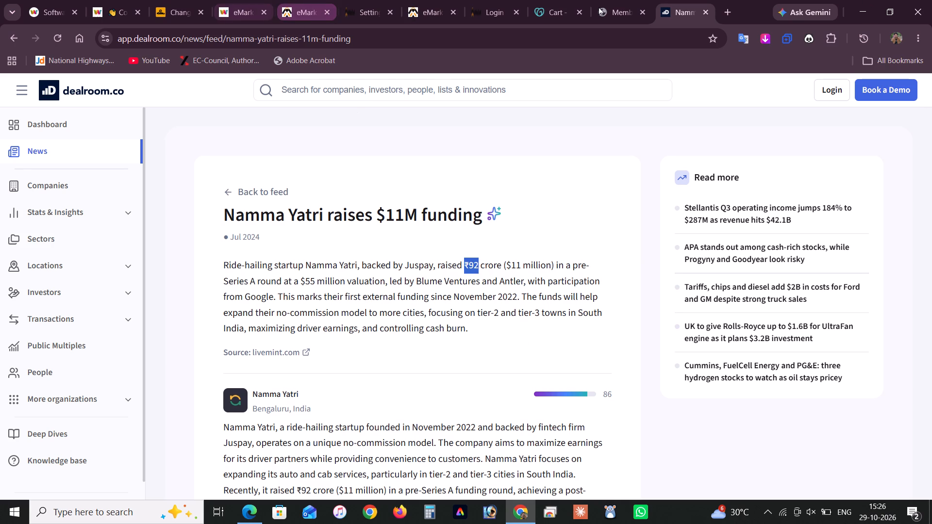
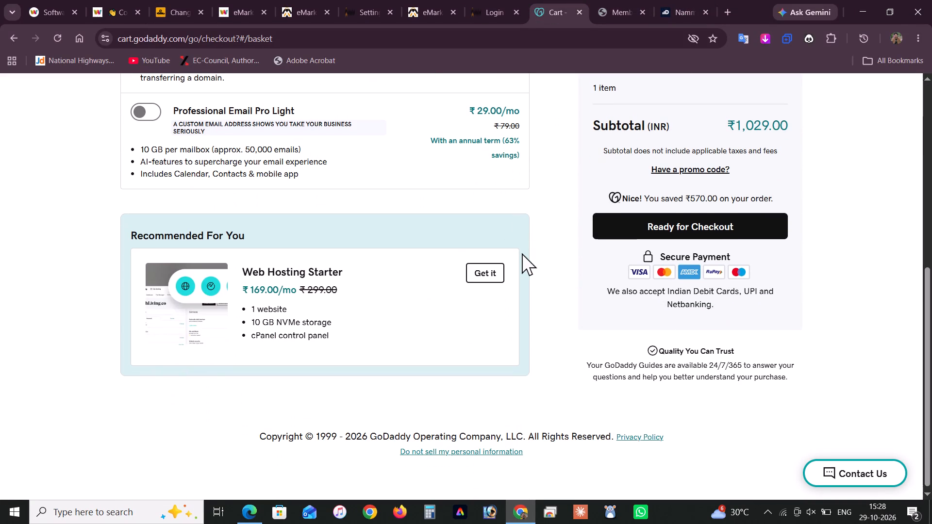
Add the recommended Web Hosting Starter plan to the GoDaddy cart.
scroll(522, 253, down, 2)
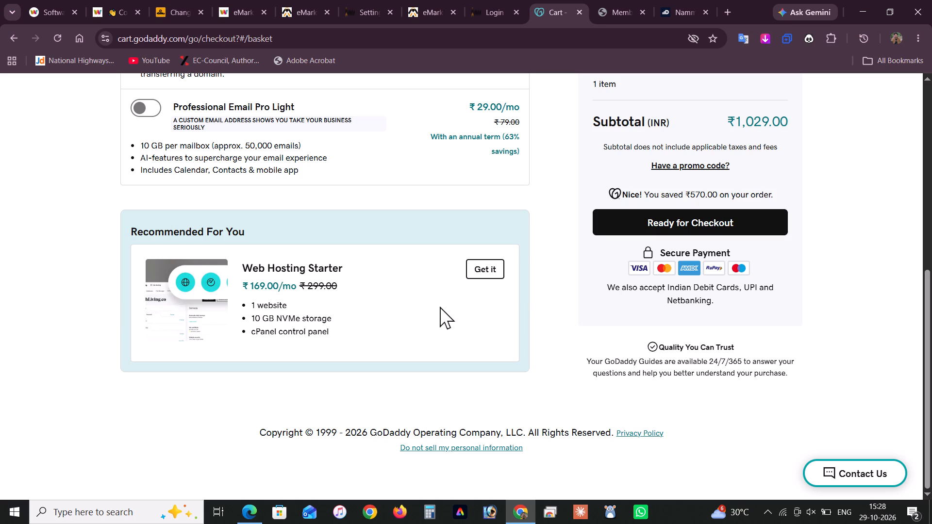
click(490, 268)
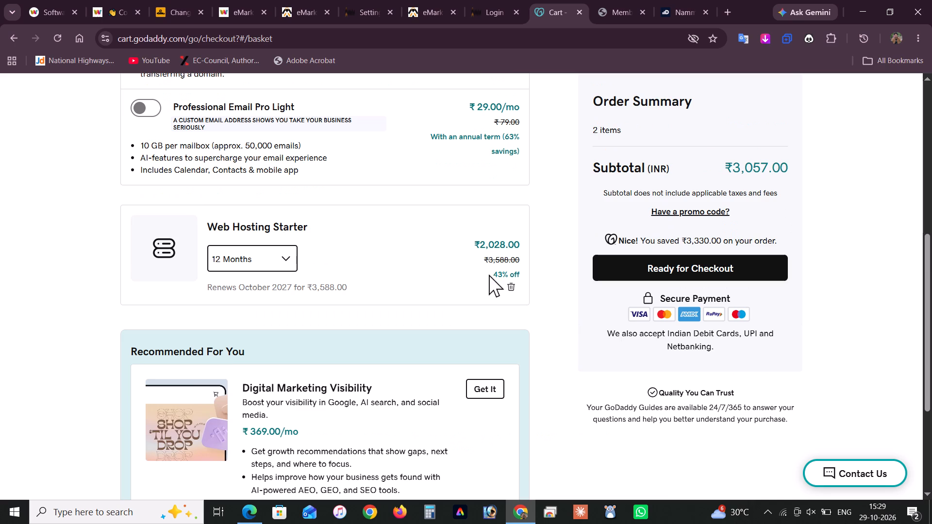
Check the term lengths offered for the Web Hosting Starter plan in the cart.
scroll(474, 285, up, 1)
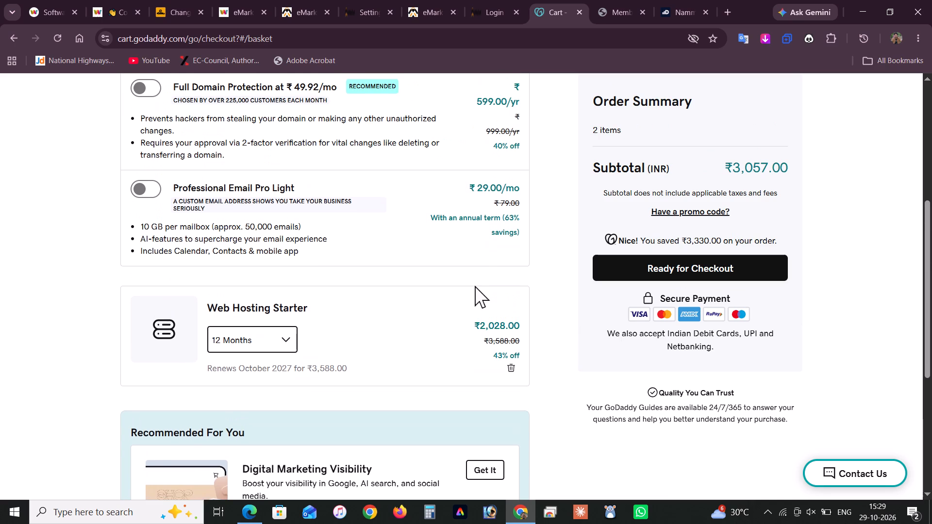
click(262, 310)
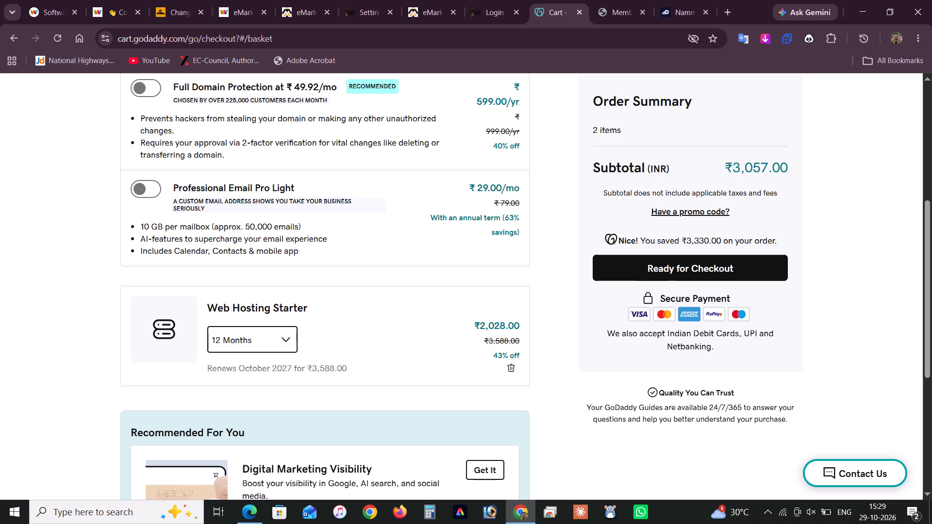
click(179, 320)
click(288, 337)
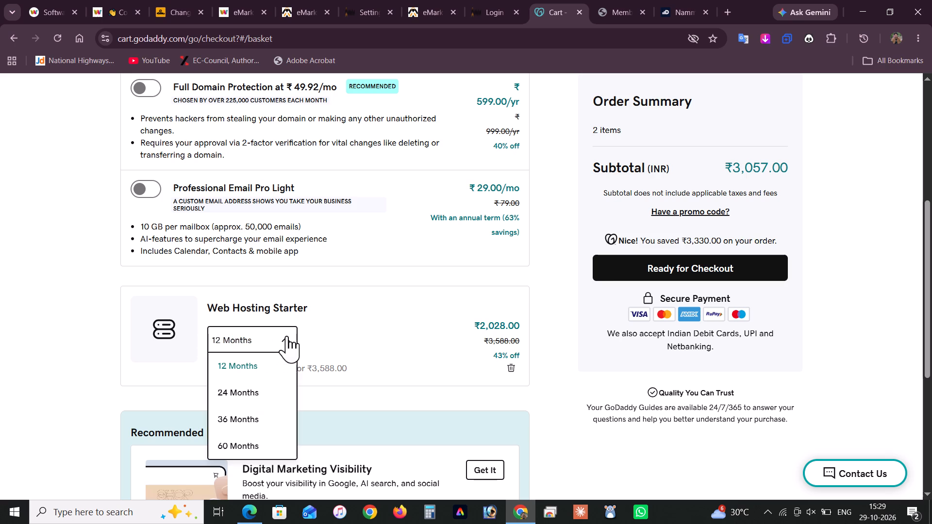
click(286, 337)
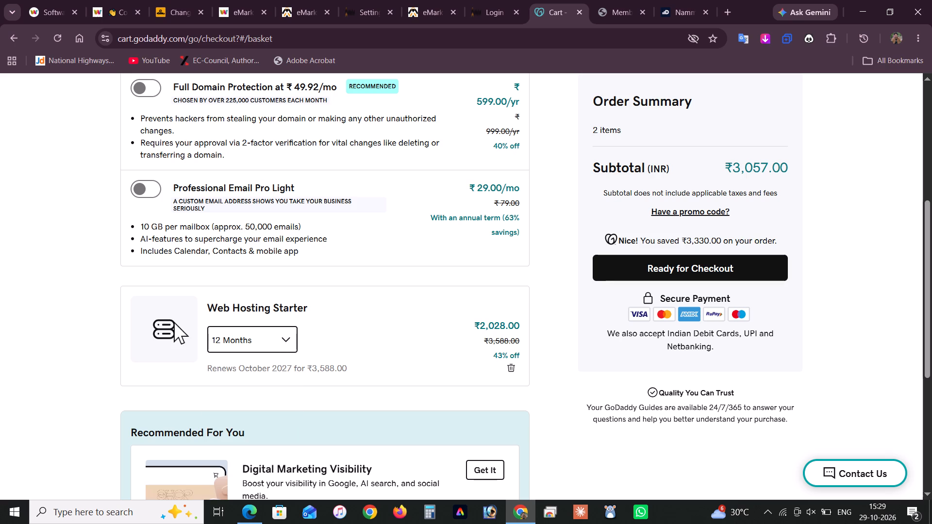
click(174, 322)
Open the Web Hosting page and compare the Starter, Economy, Deluxe and Ultimate plans by price, storage, website count and included features.
scroll(264, 295, up, 4)
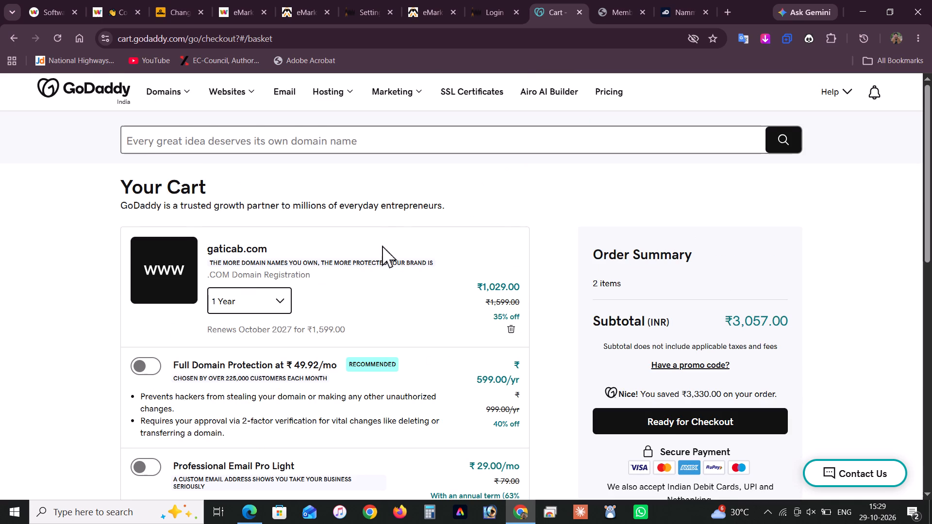
click(346, 87)
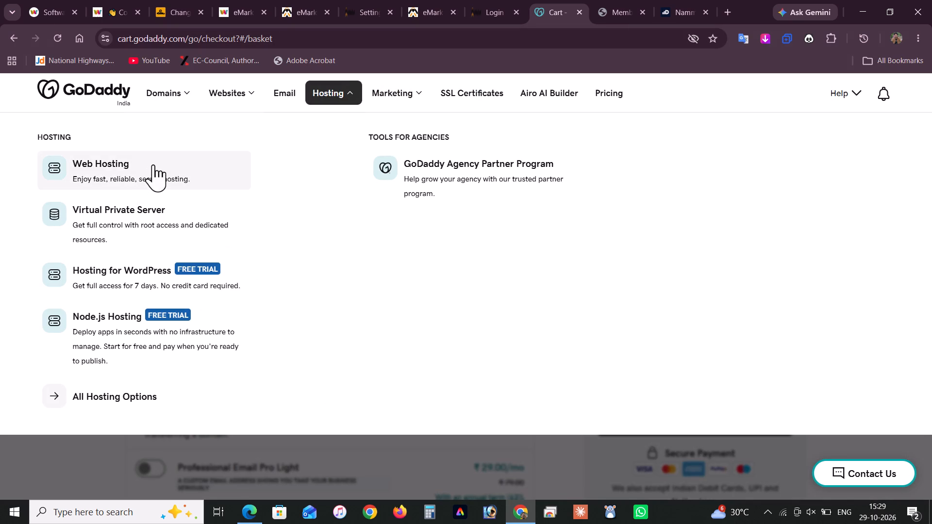
click(154, 164)
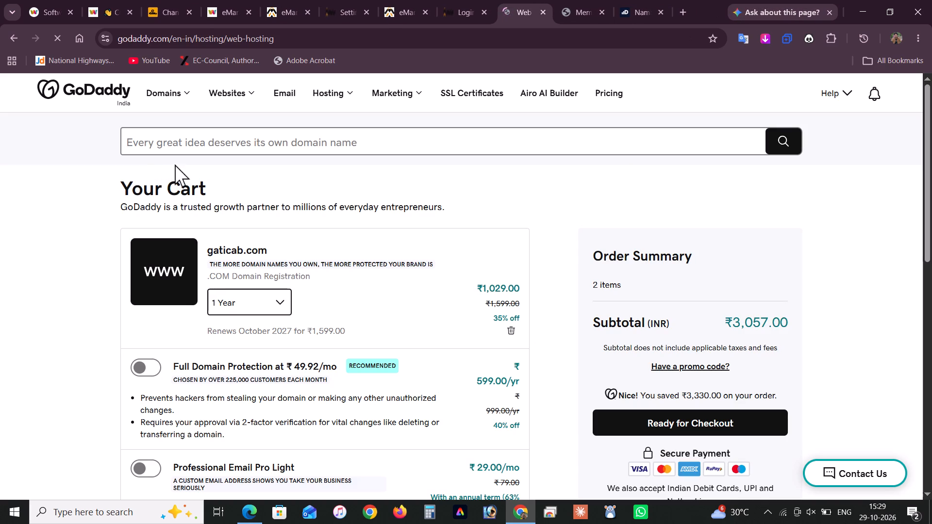
scroll(535, 276, down, 1)
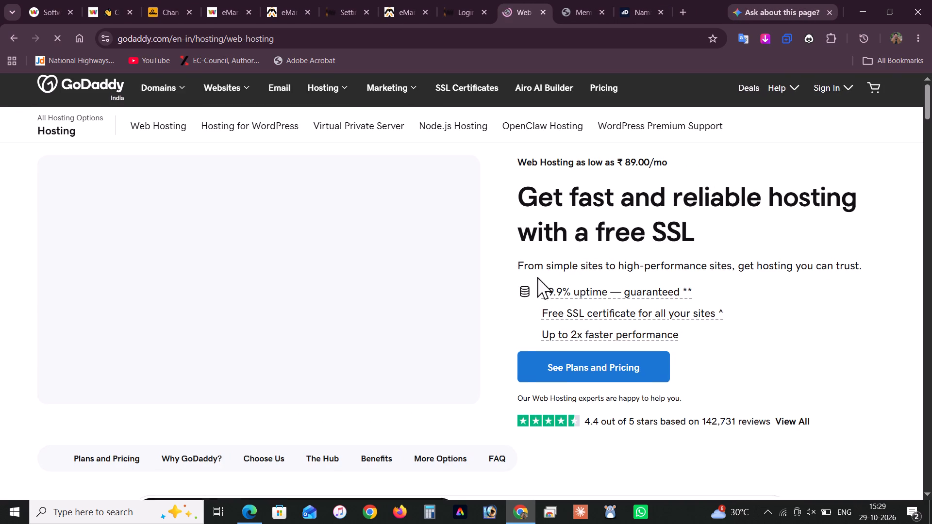
scroll(537, 277, down, 3)
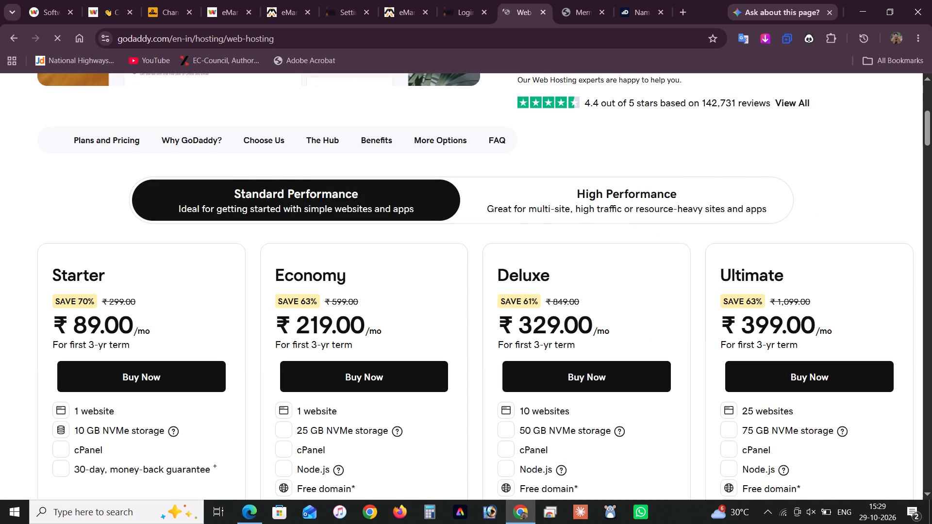
scroll(538, 278, down, 1)
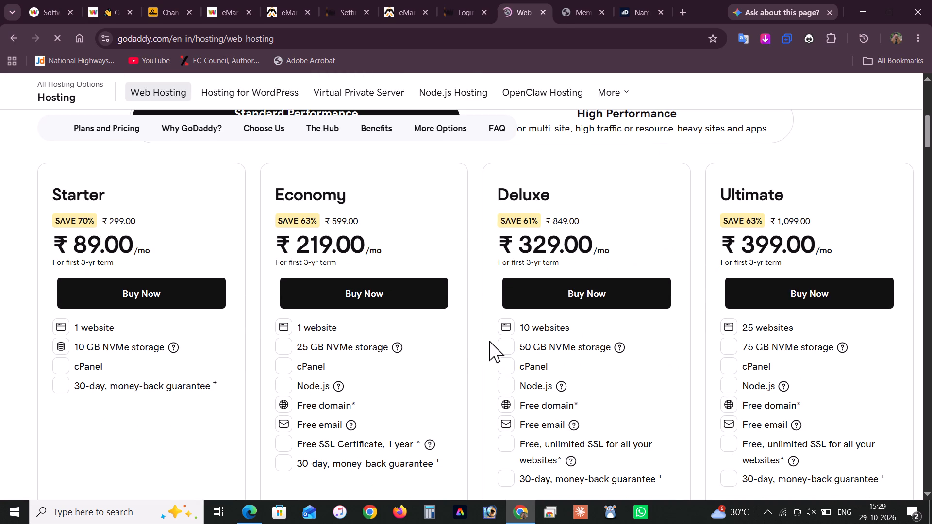
scroll(490, 341, down, 1)
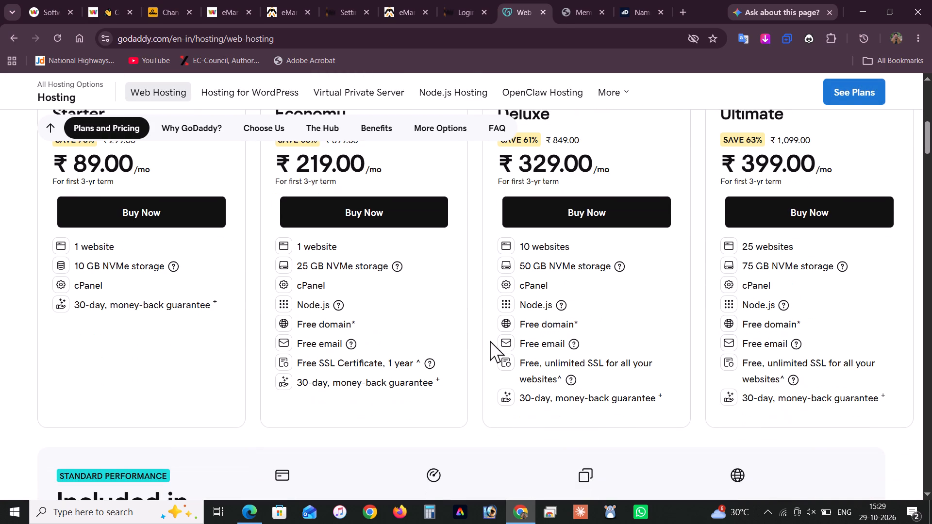
scroll(492, 341, down, 3)
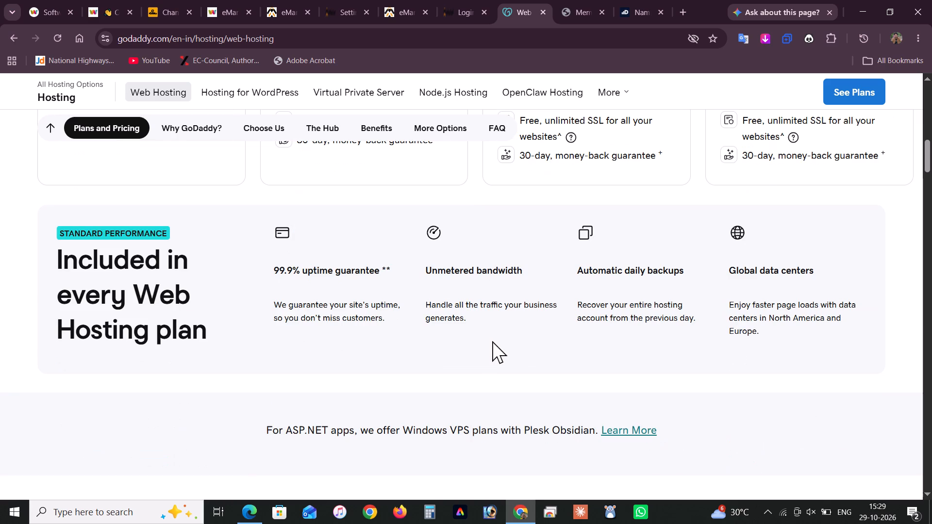
scroll(492, 341, down, 2)
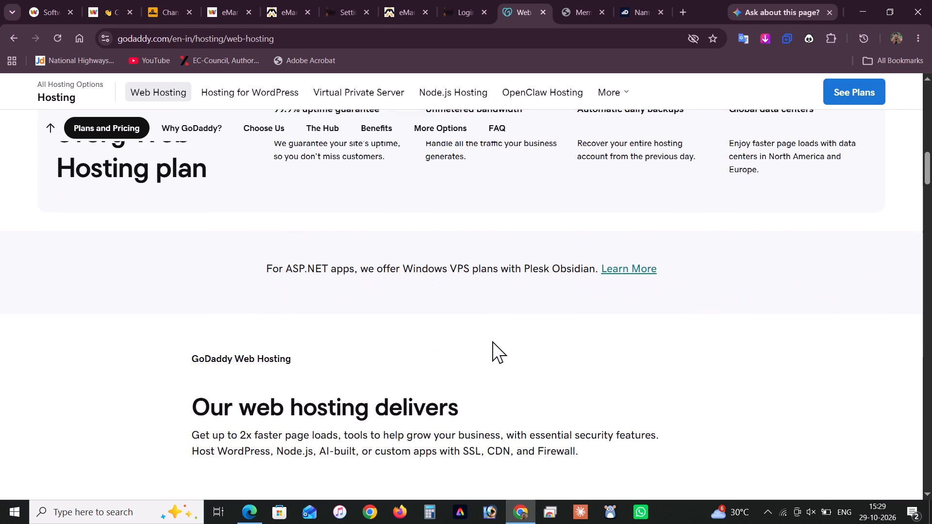
scroll(492, 341, down, 1)
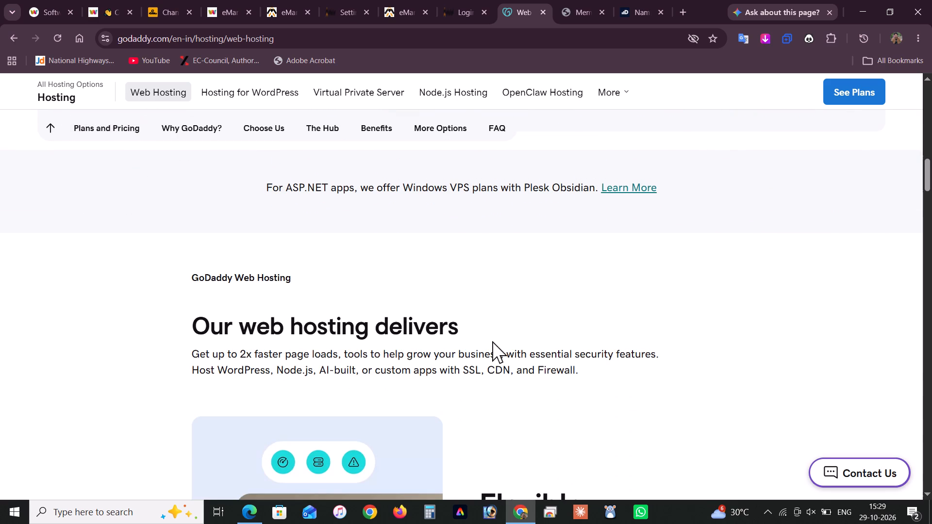
scroll(492, 341, up, 6)
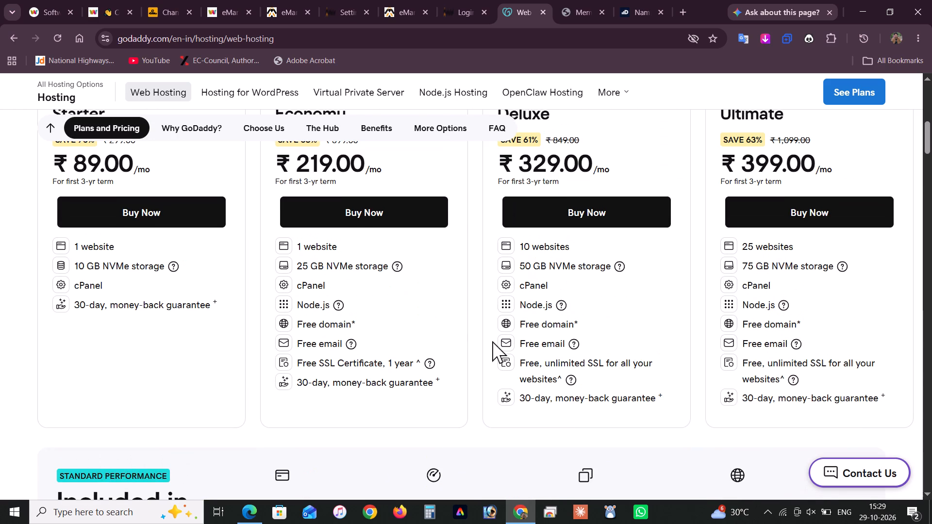
drag(387, 265, 281, 266)
click(422, 265)
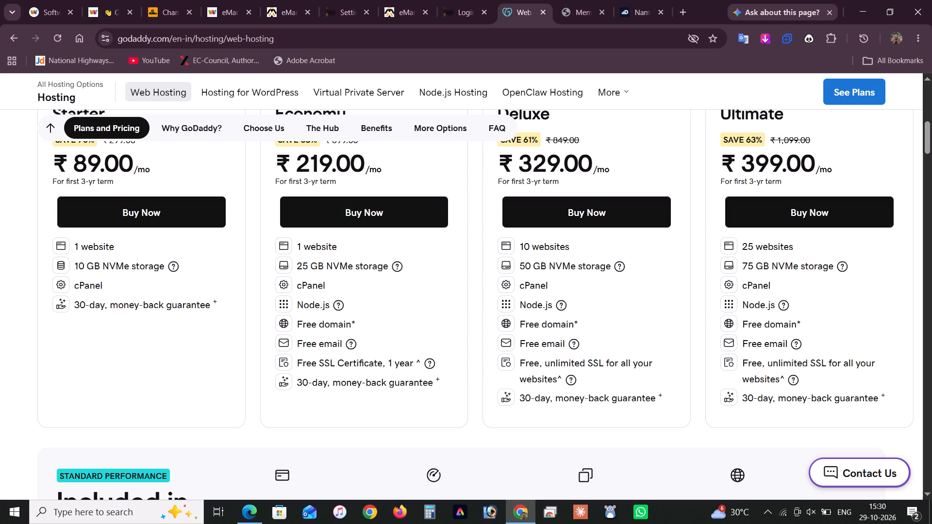
scroll(827, 223, up, 1)
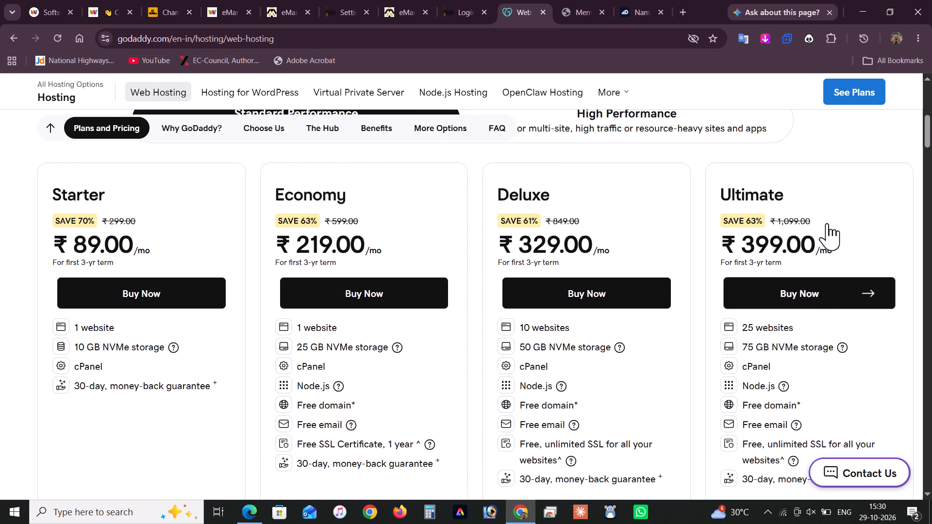
scroll(827, 223, down, 2)
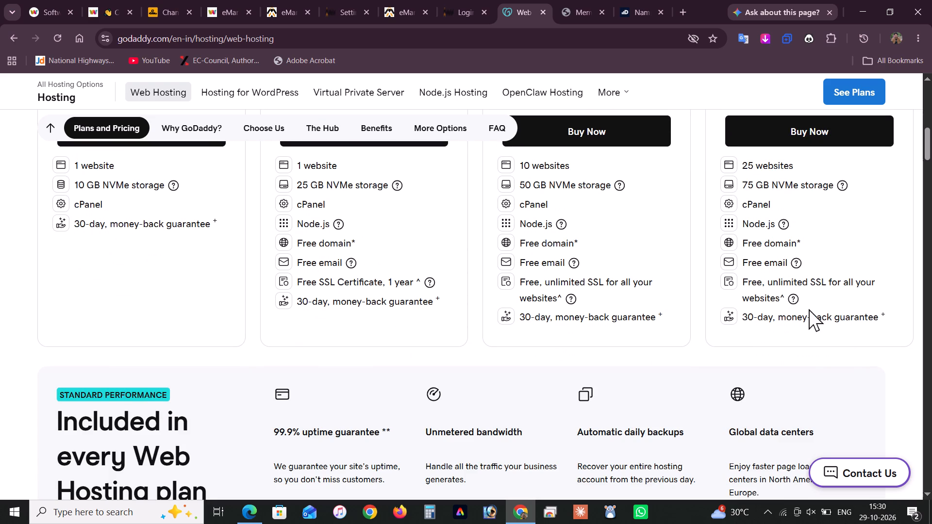
scroll(533, 243, up, 15)
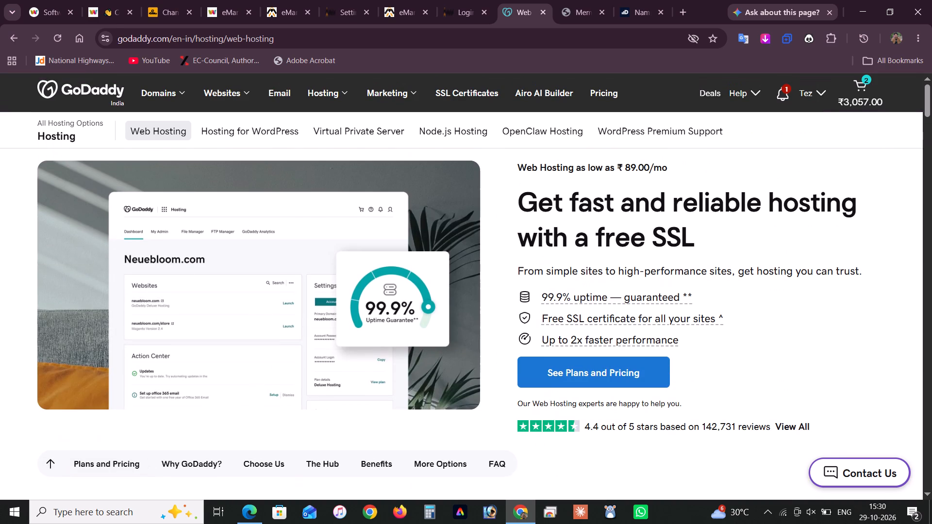
Return to the shopping cart from the Web Hosting page.
click(855, 85)
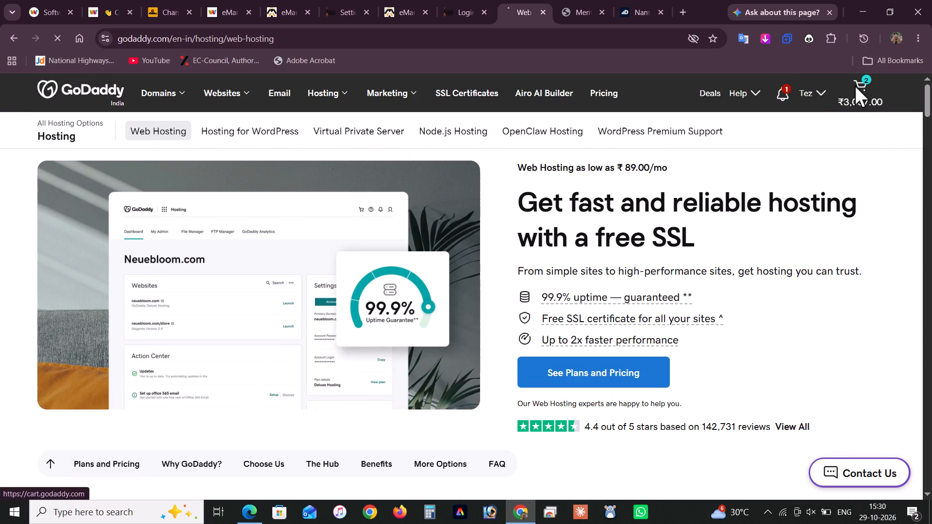
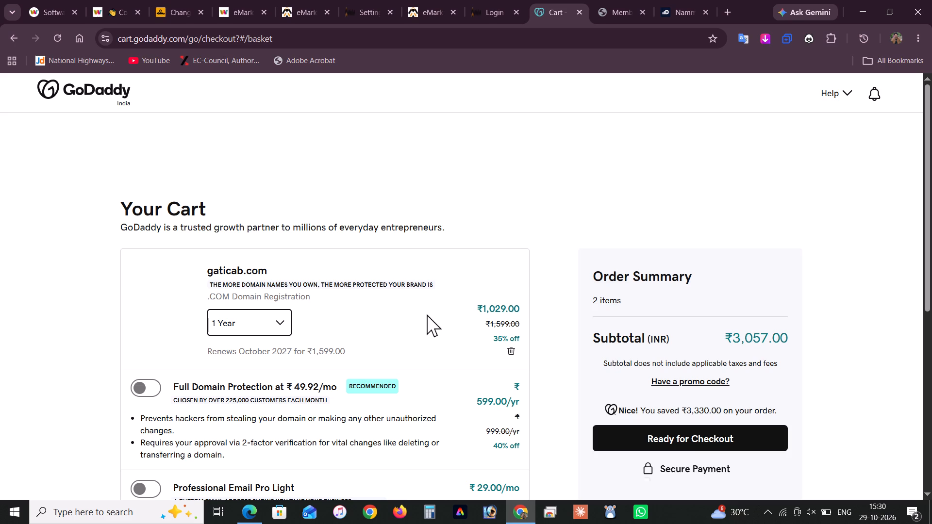
Remove the Web Hosting Starter plan from the shopping cart.
scroll(563, 321, down, 3)
scroll(348, 328, down, 2)
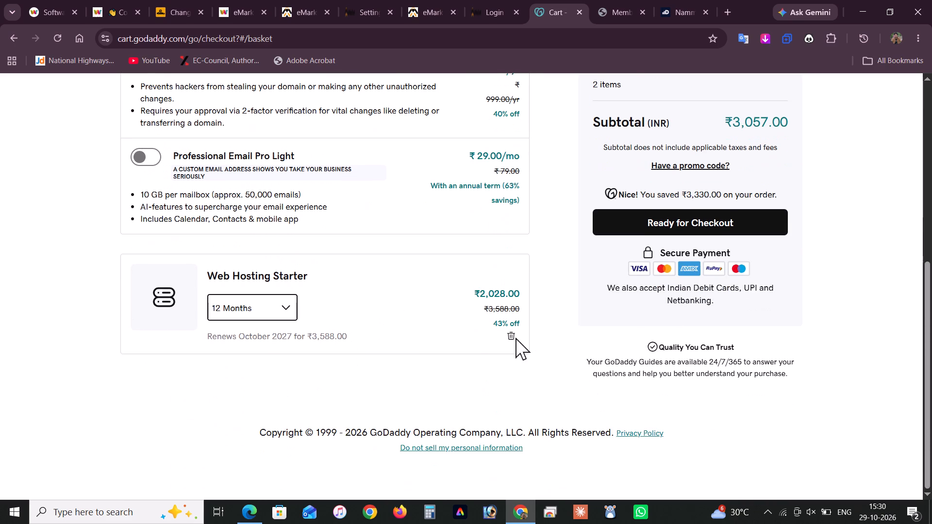
click(511, 338)
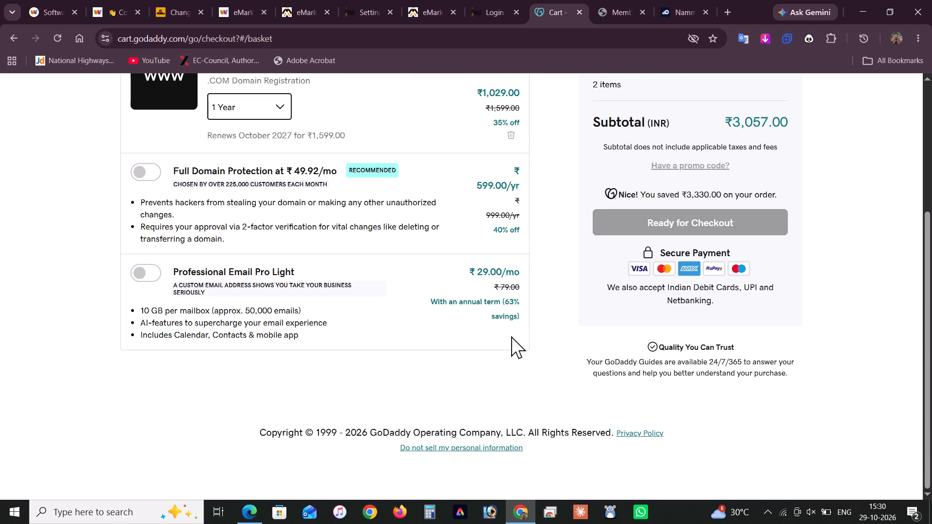
Proceed to checkout with the one-year gaticab.com domain registration, without Full Domain Protection or Professional Email Pro Light.
scroll(652, 270, up, 1)
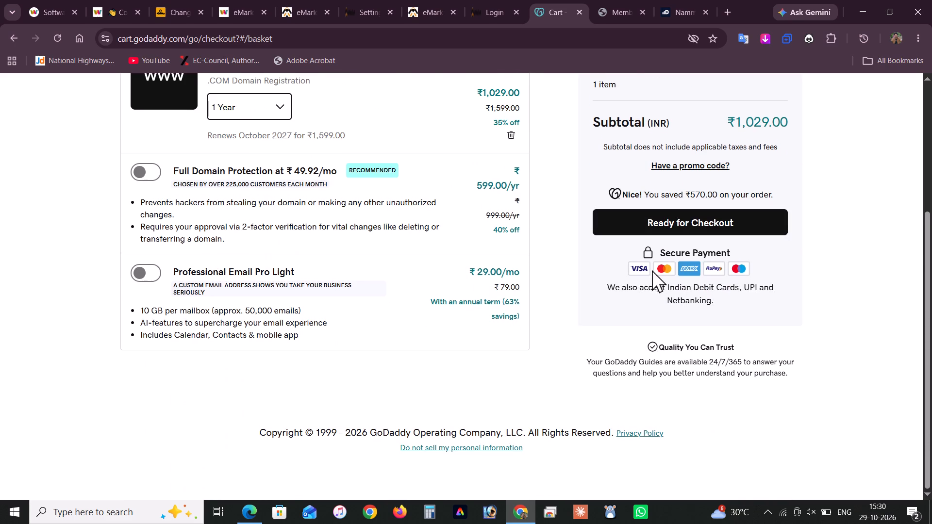
scroll(652, 270, up, 2)
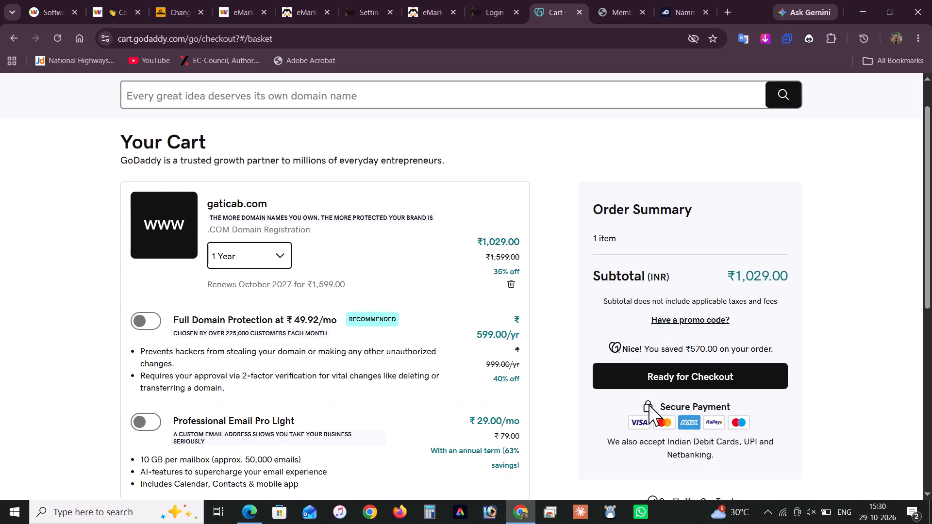
click(705, 378)
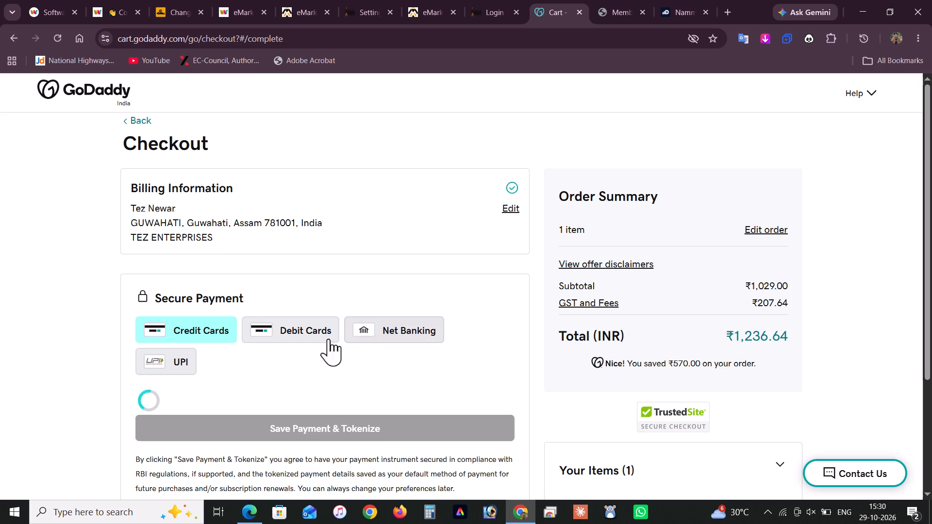
Choose UPI as the payment method and go on to the order review.
scroll(230, 375, down, 1)
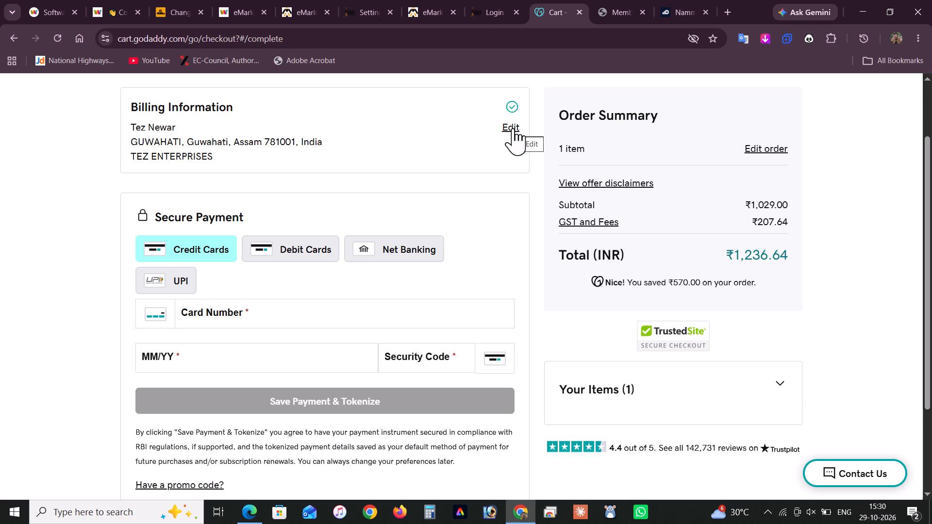
click(180, 281)
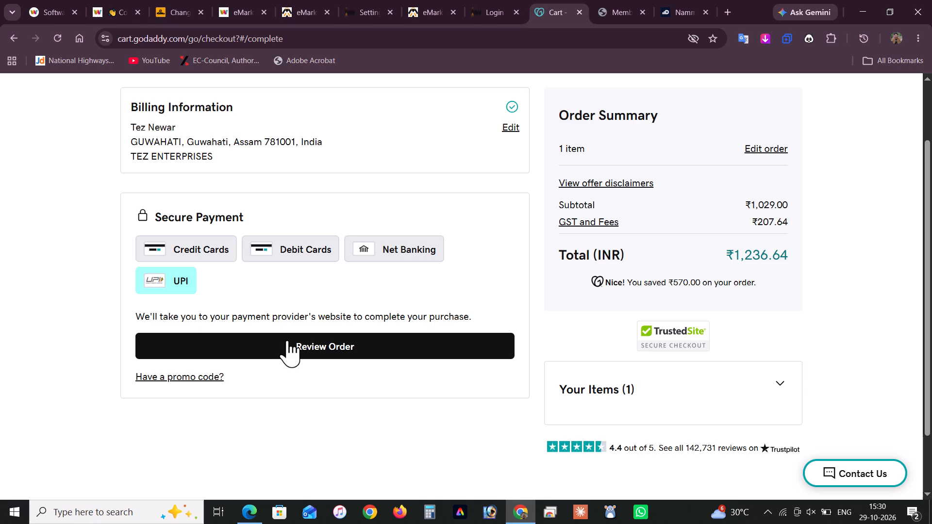
click(287, 340)
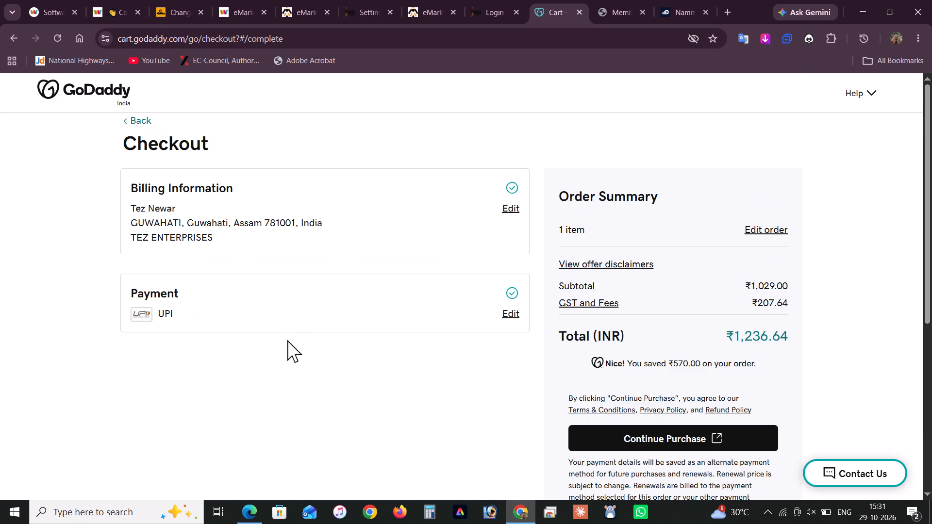
Continue the purchase of the reviewed gaticab.com order to bring up the UPI payment.
scroll(414, 346, down, 2)
click(696, 275)
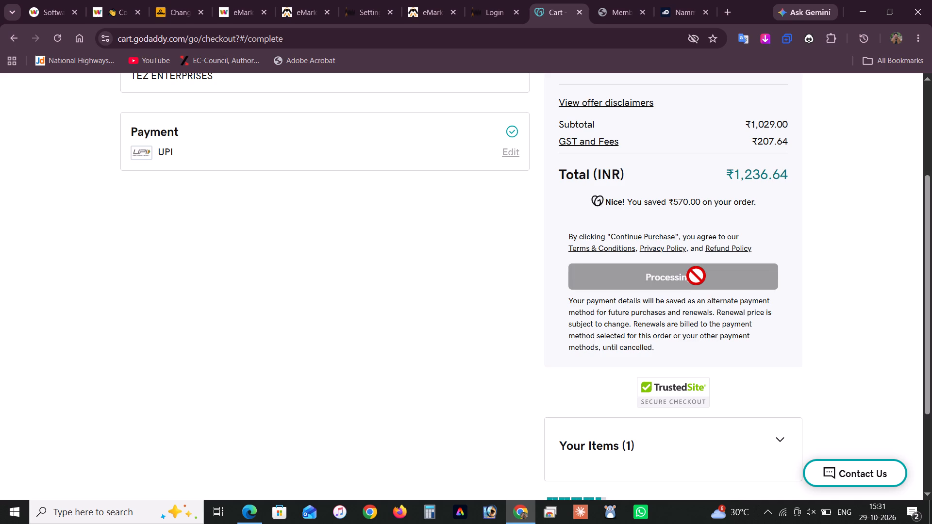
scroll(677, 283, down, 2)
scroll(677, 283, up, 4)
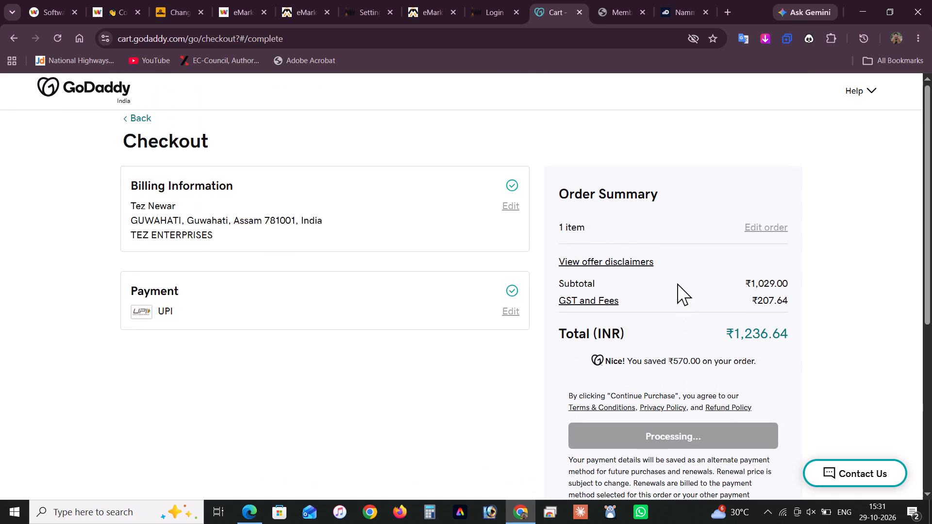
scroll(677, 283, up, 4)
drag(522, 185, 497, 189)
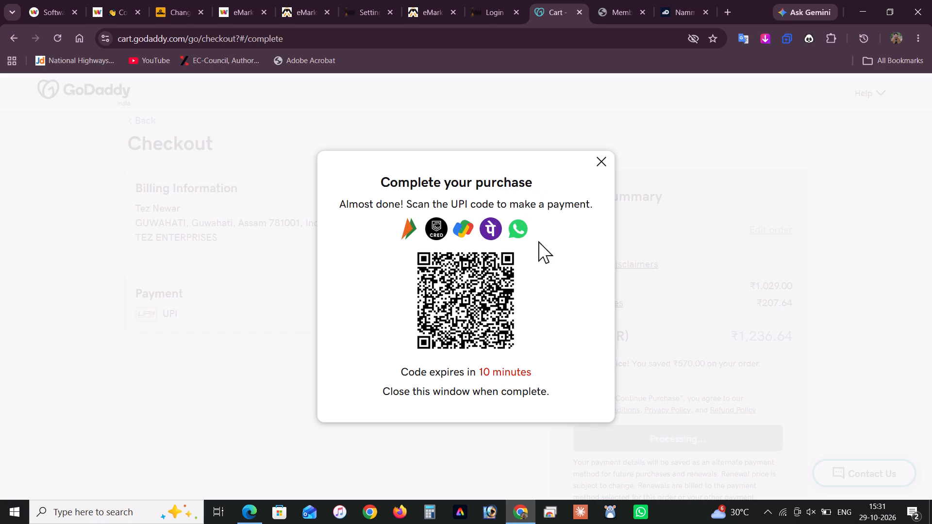
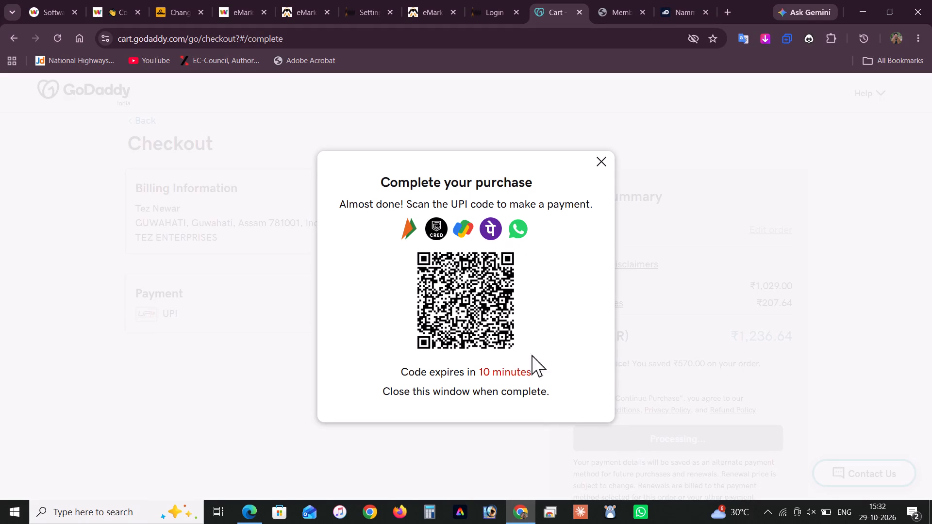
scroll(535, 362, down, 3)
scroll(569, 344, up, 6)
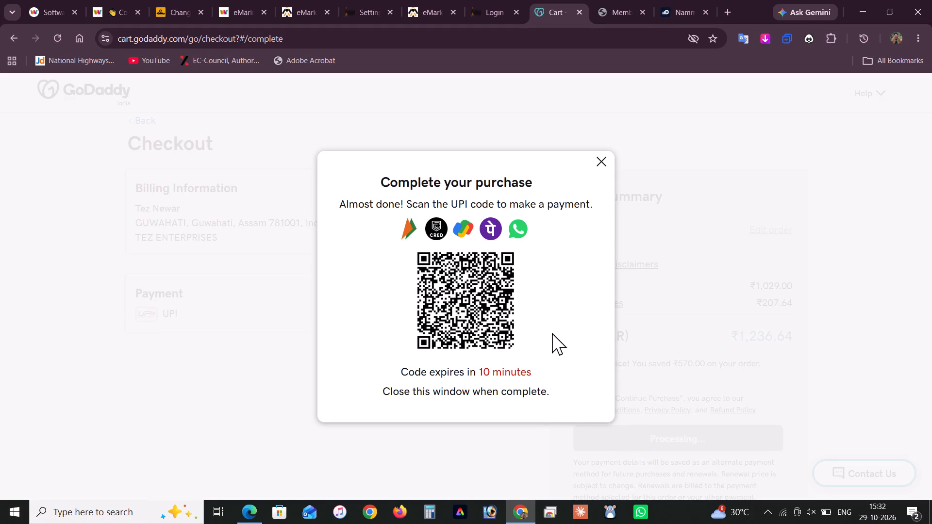
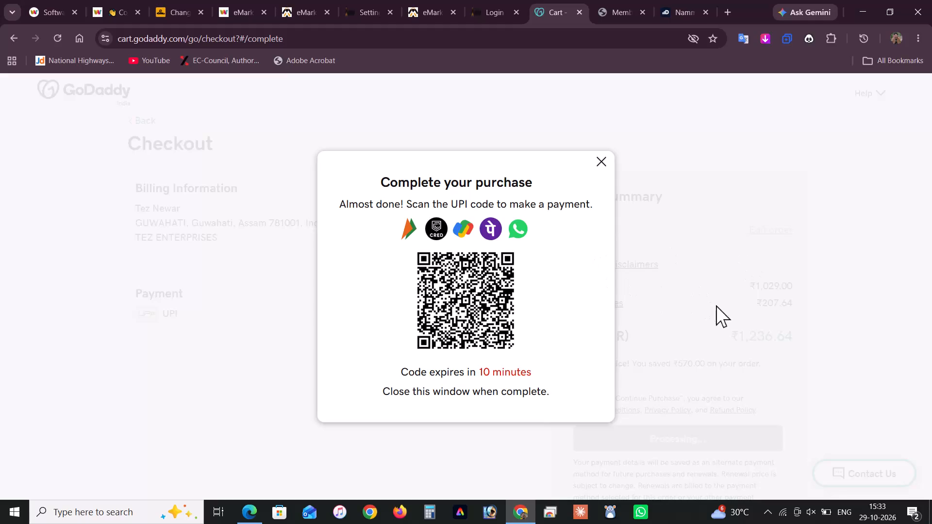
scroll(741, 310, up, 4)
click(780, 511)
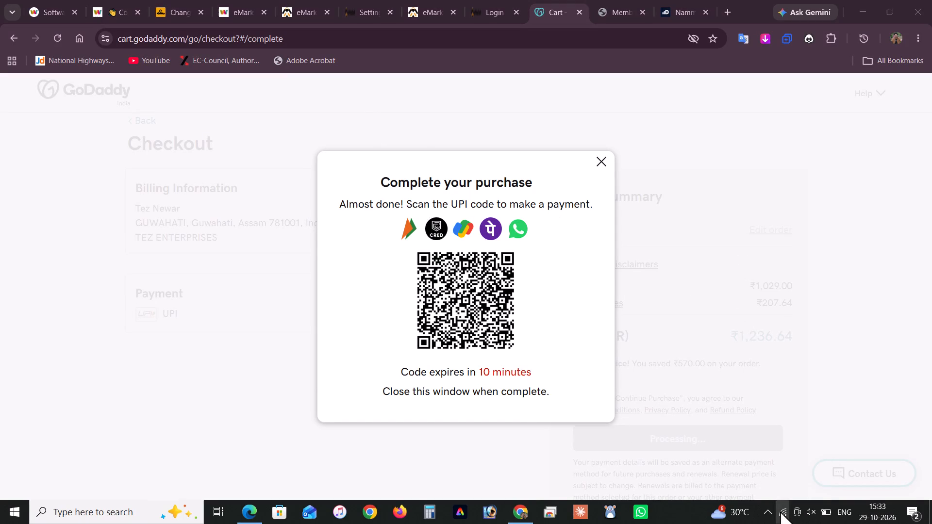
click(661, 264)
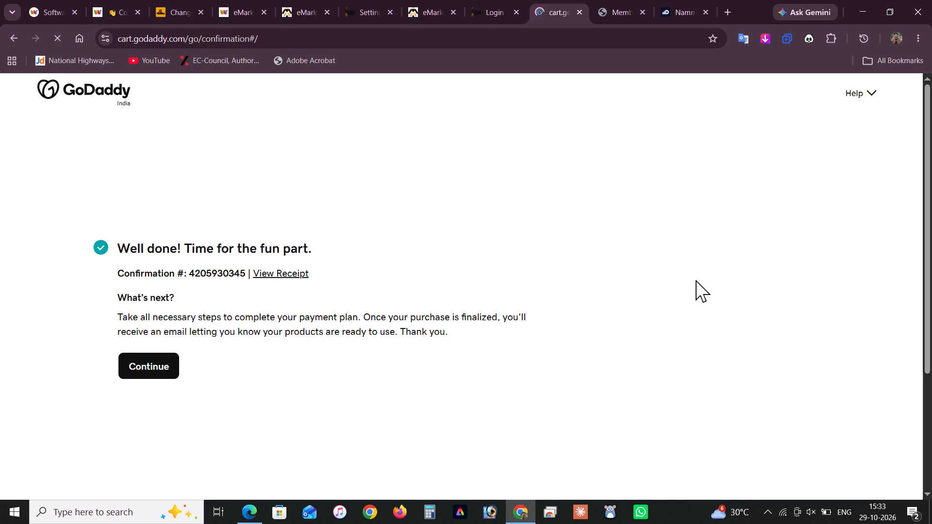
Continue from the order confirmation to the account's products and open the management page for all domains.
click(149, 370)
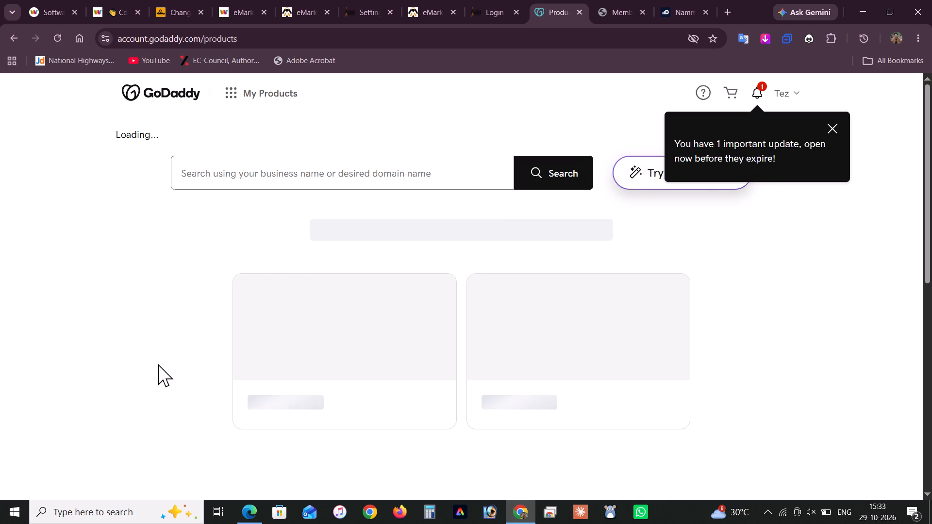
scroll(699, 323, down, 2)
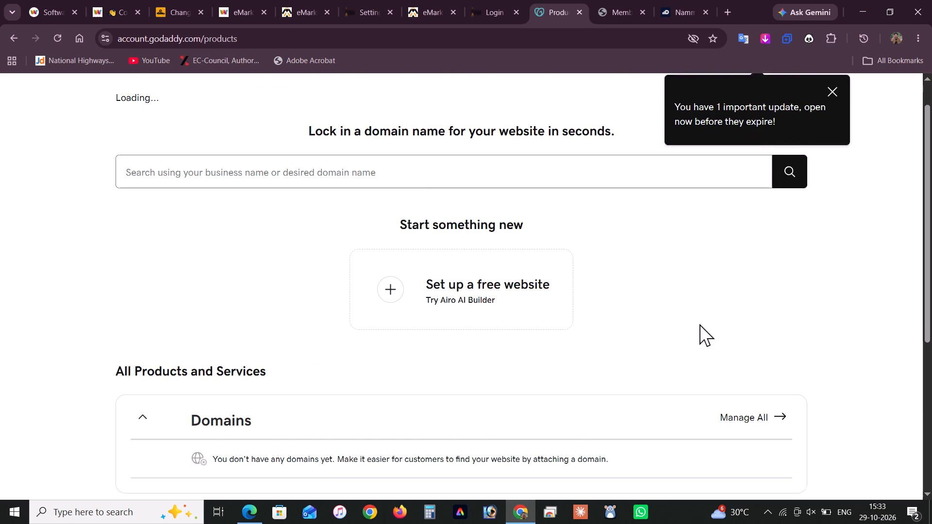
scroll(699, 325, down, 2)
scroll(701, 328, up, 3)
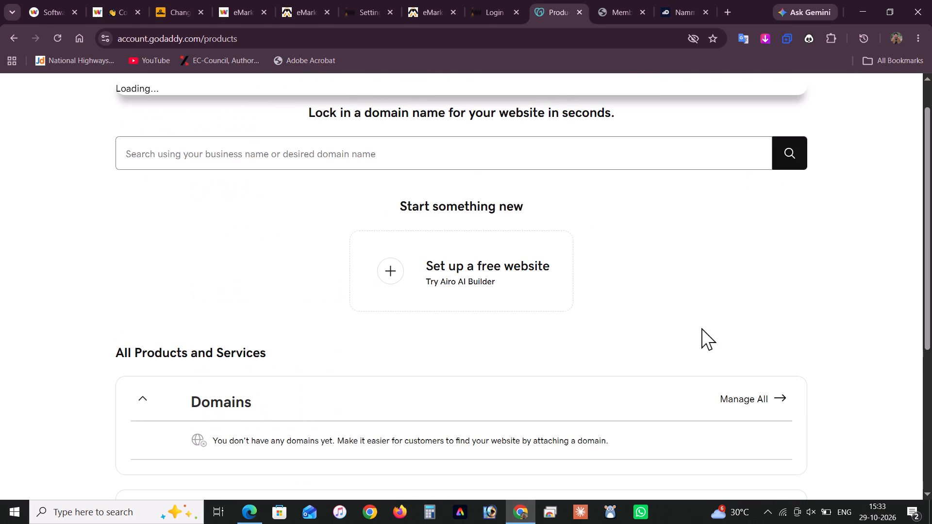
scroll(701, 328, up, 1)
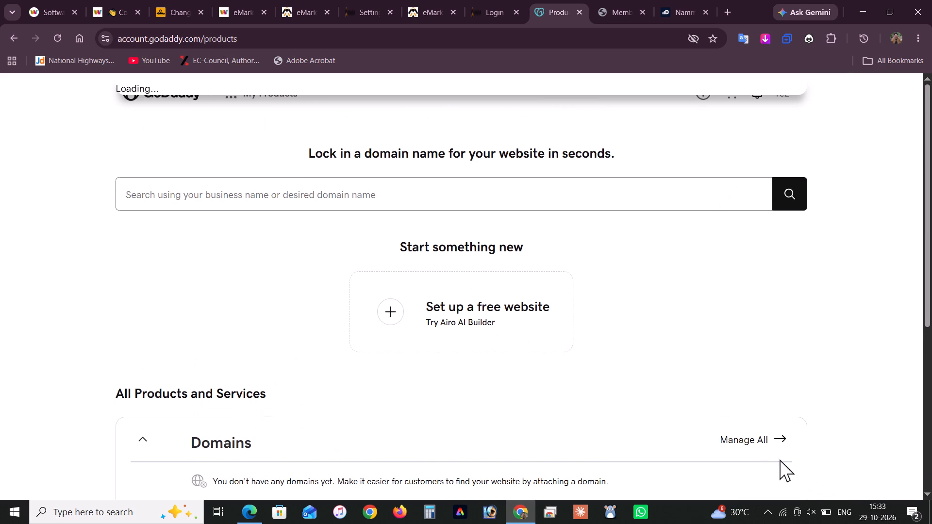
click(759, 437)
scroll(661, 389, down, 2)
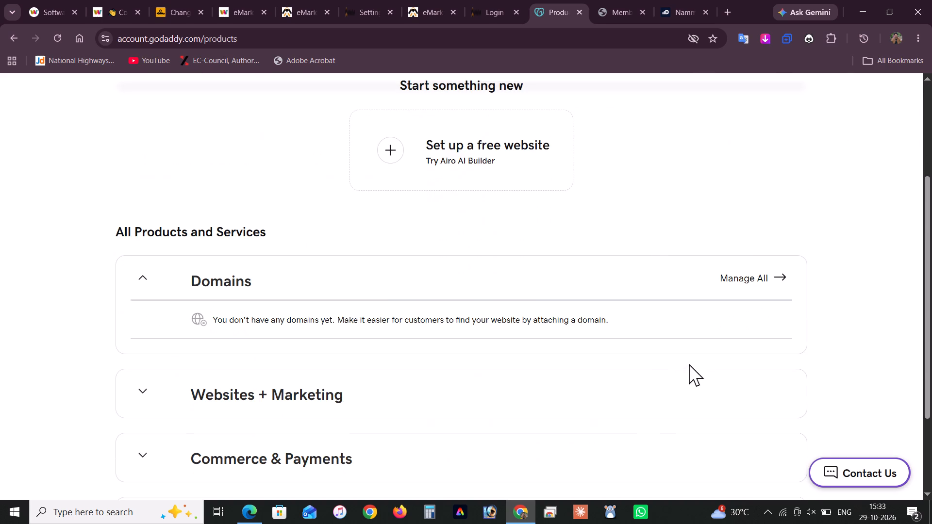
scroll(690, 360, down, 1)
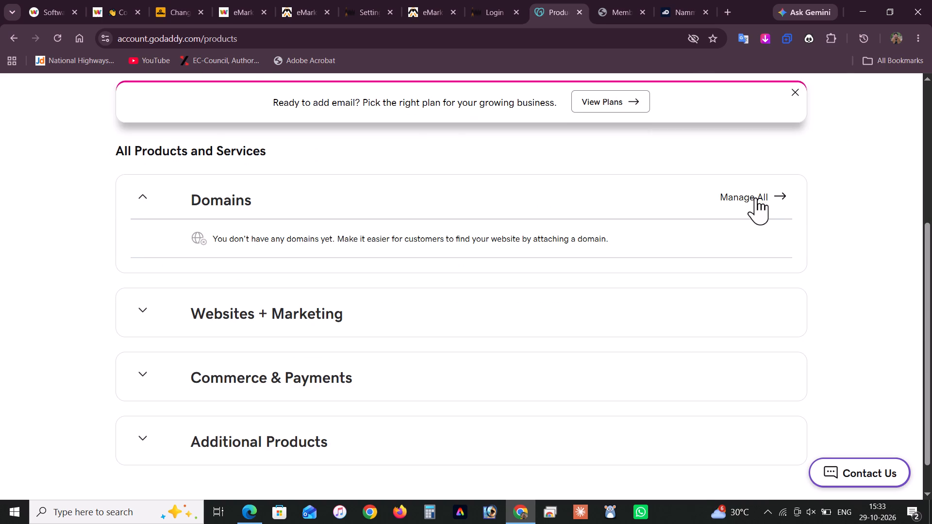
click(756, 197)
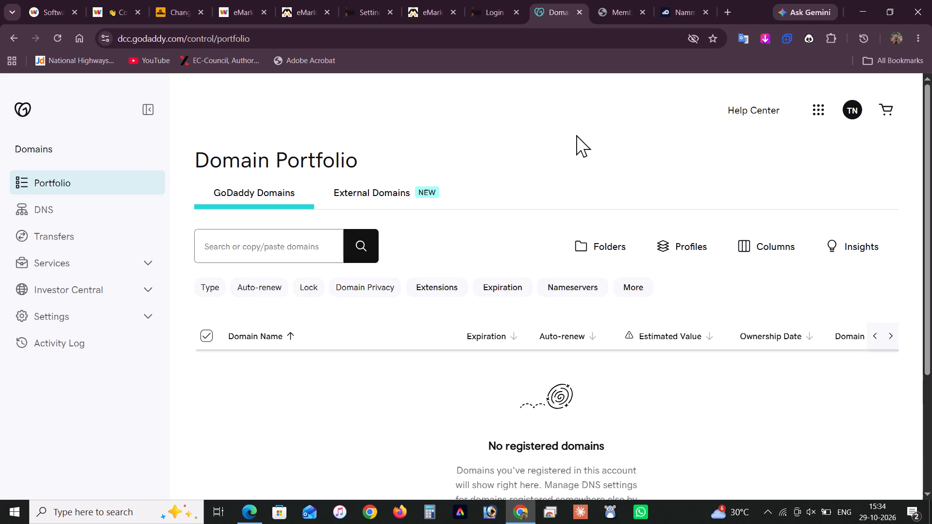
Check the Domain Portfolio and DNS pages for the newly purchased domain, ending on the portfolio.
scroll(563, 179, down, 1)
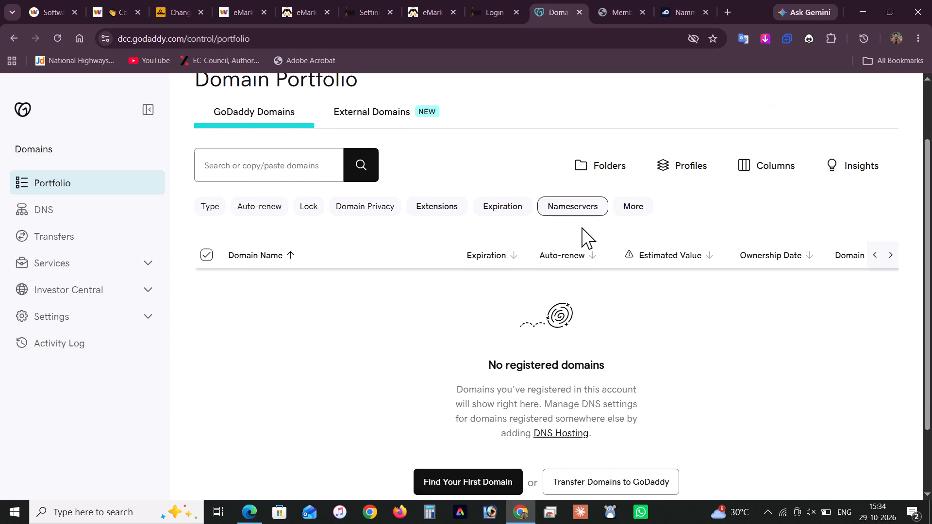
scroll(582, 227, up, 2)
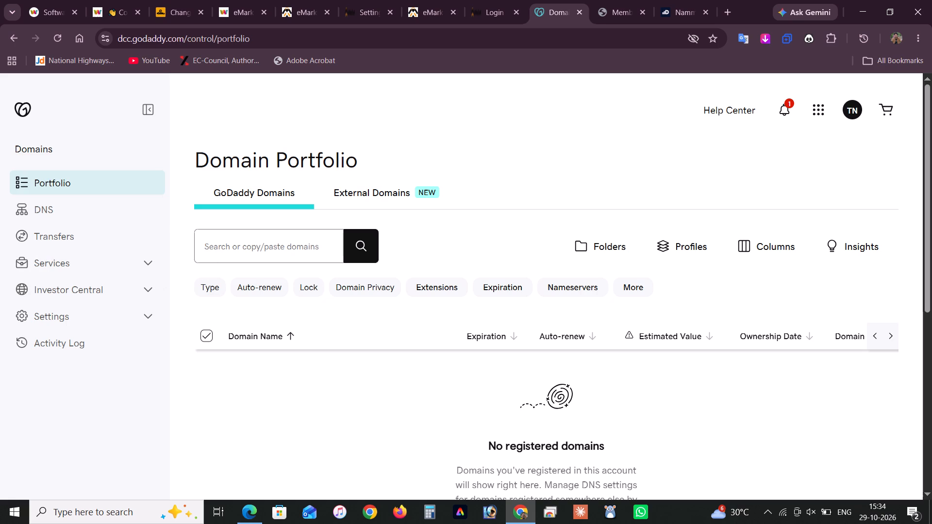
scroll(369, 275, down, 4)
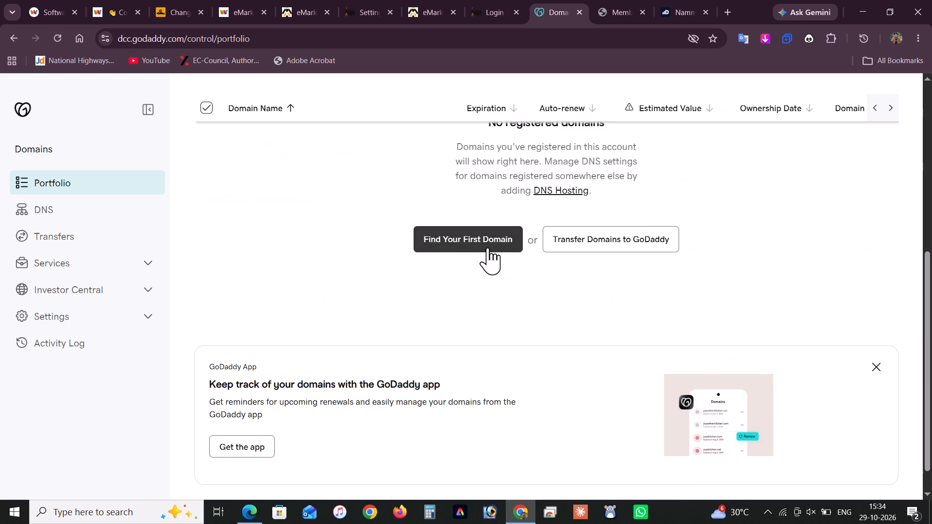
scroll(505, 337, down, 3)
scroll(509, 337, up, 5)
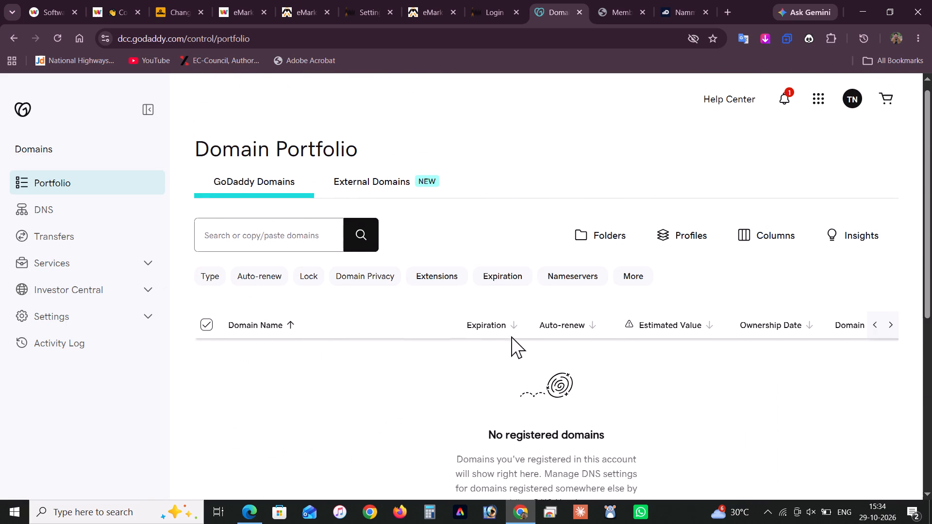
scroll(587, 316, up, 3)
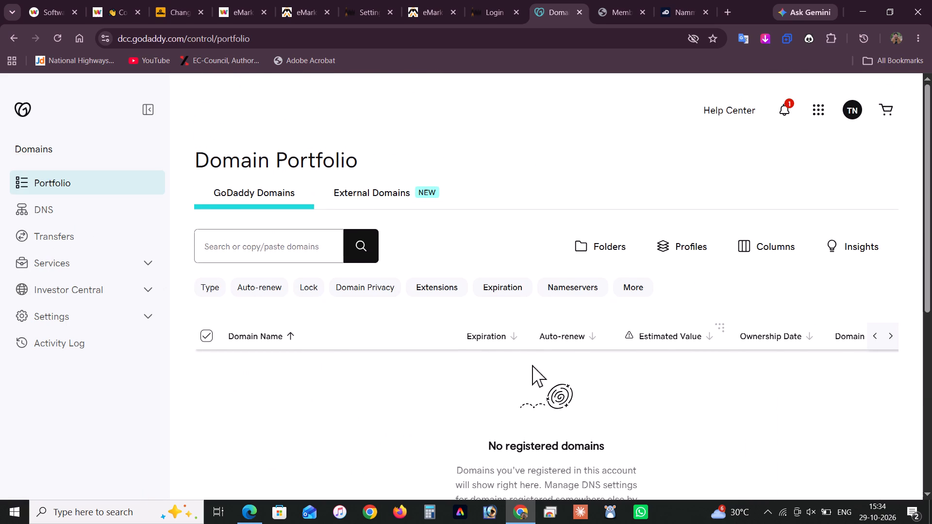
click(57, 206)
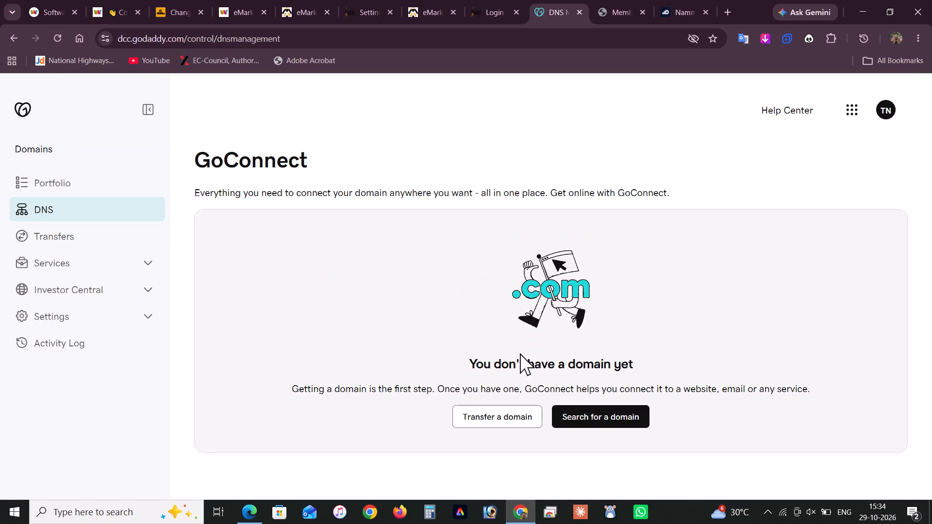
click(79, 183)
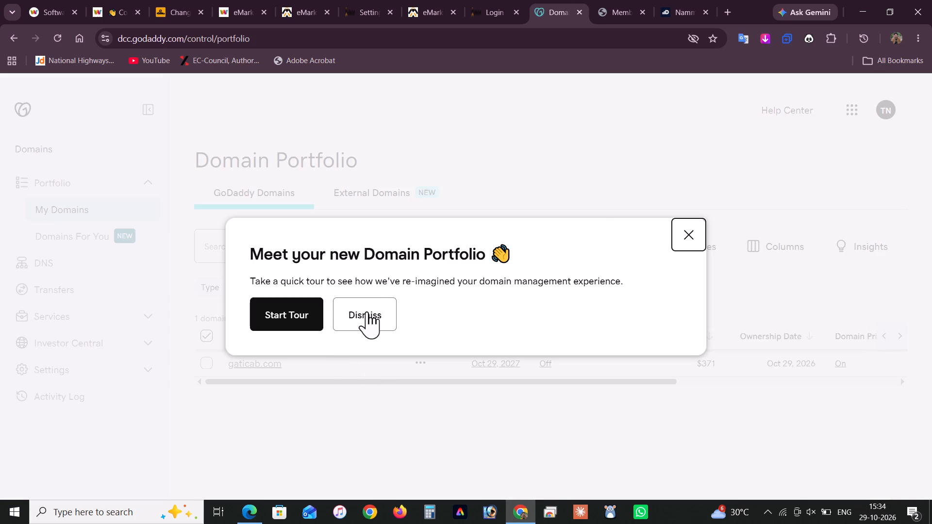
Dismiss the portfolio tour, the Domains For You prompt and the gaticab.net offer.
click(693, 234)
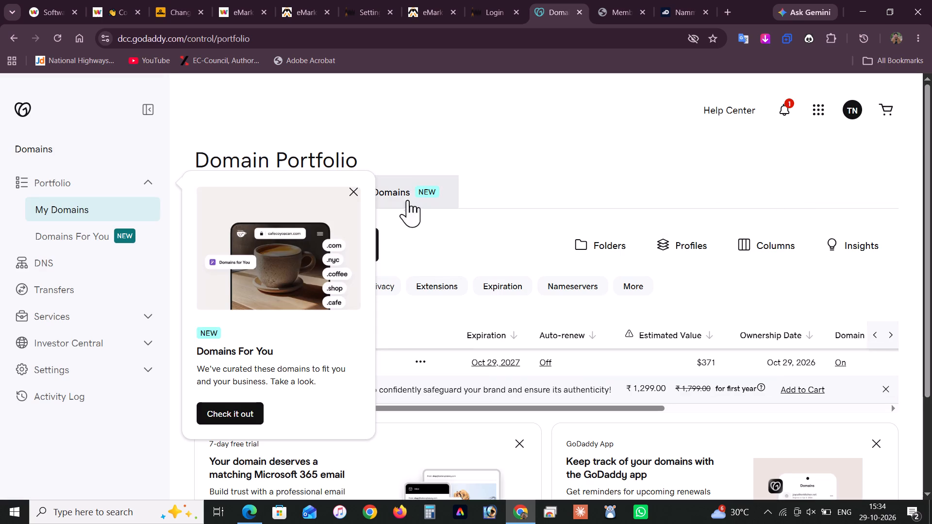
click(353, 192)
scroll(510, 281, down, 2)
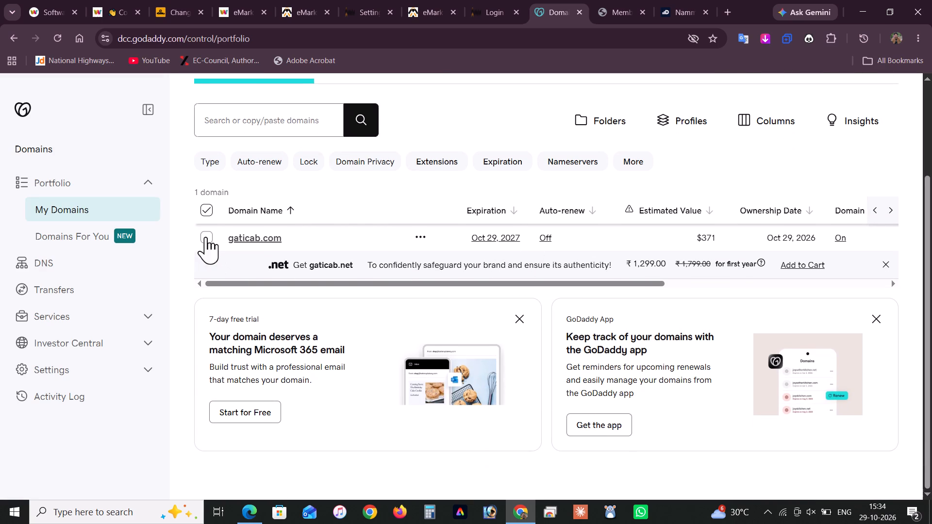
click(889, 260)
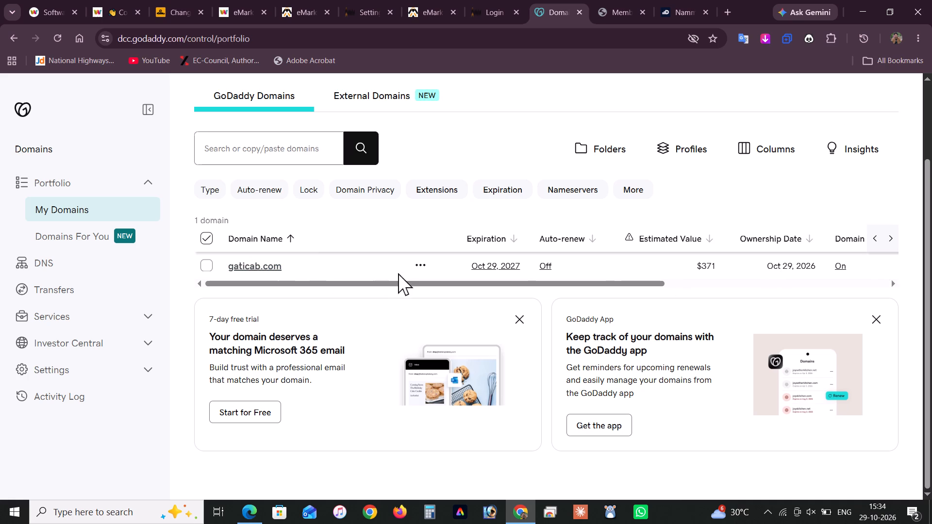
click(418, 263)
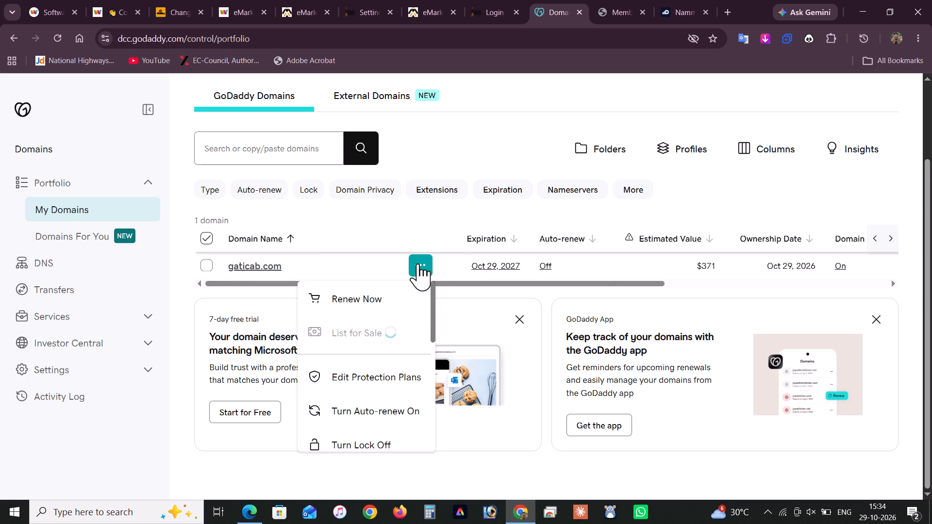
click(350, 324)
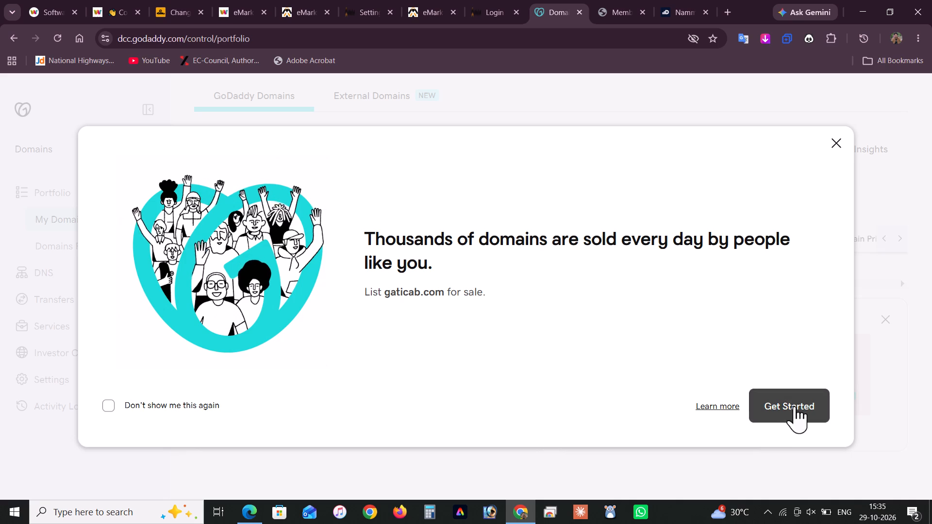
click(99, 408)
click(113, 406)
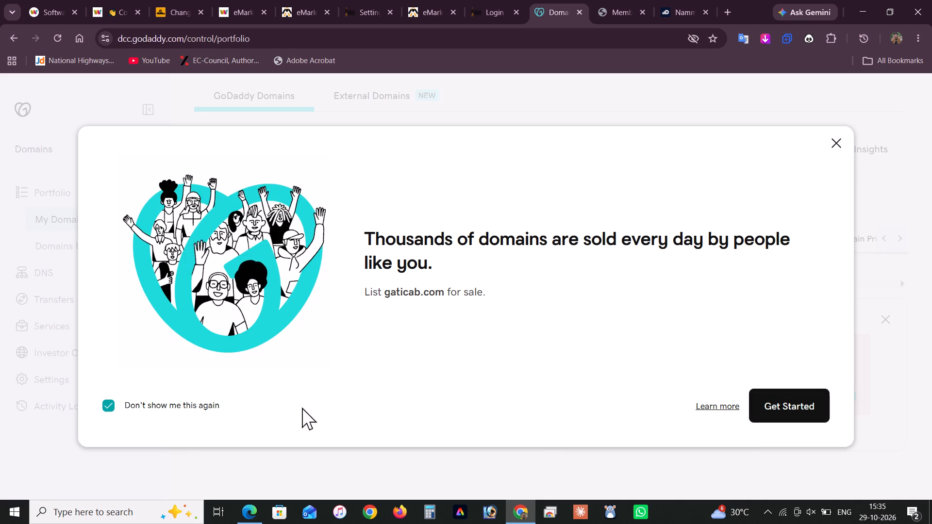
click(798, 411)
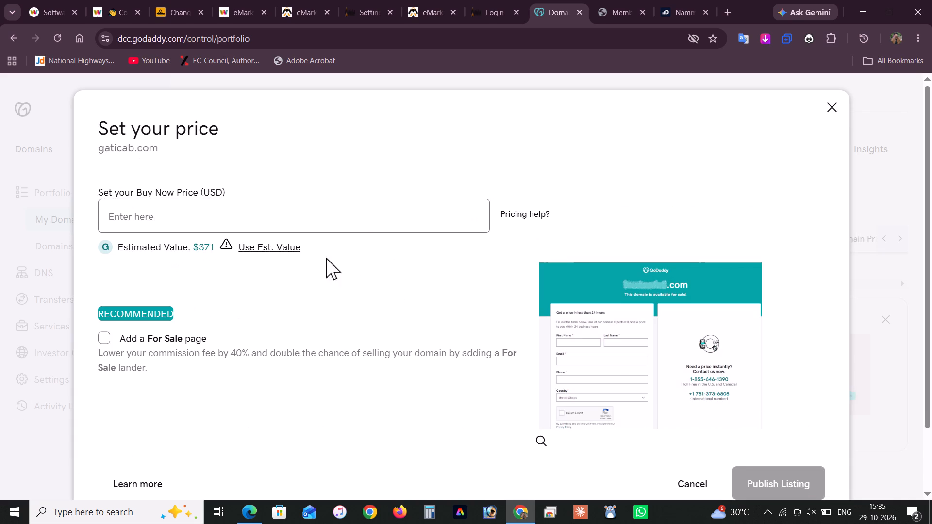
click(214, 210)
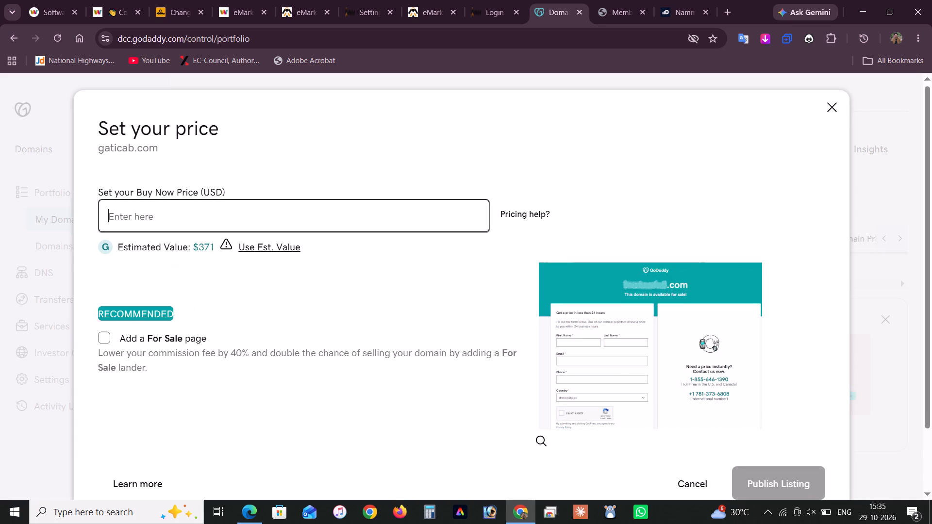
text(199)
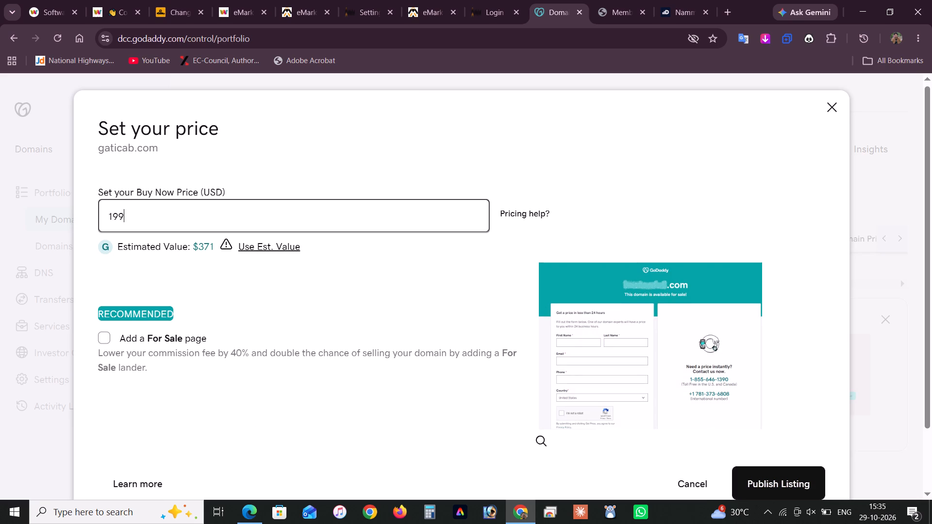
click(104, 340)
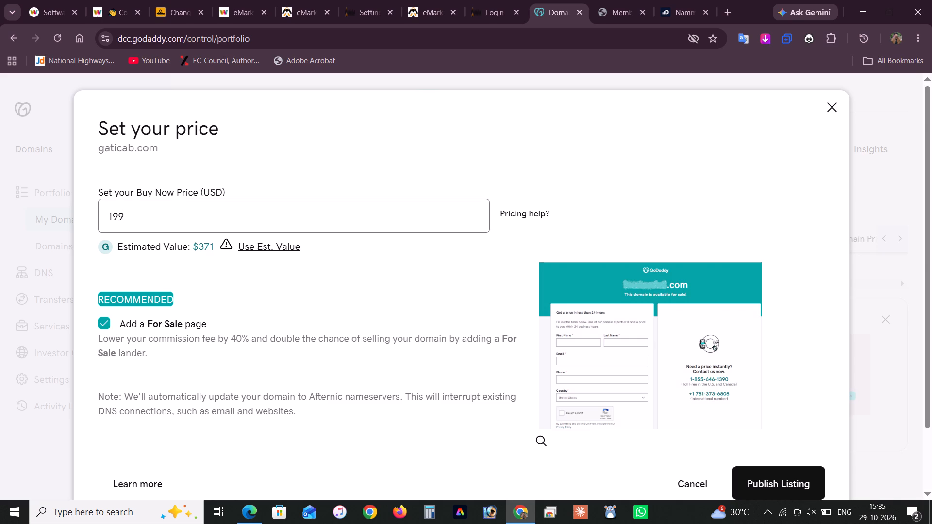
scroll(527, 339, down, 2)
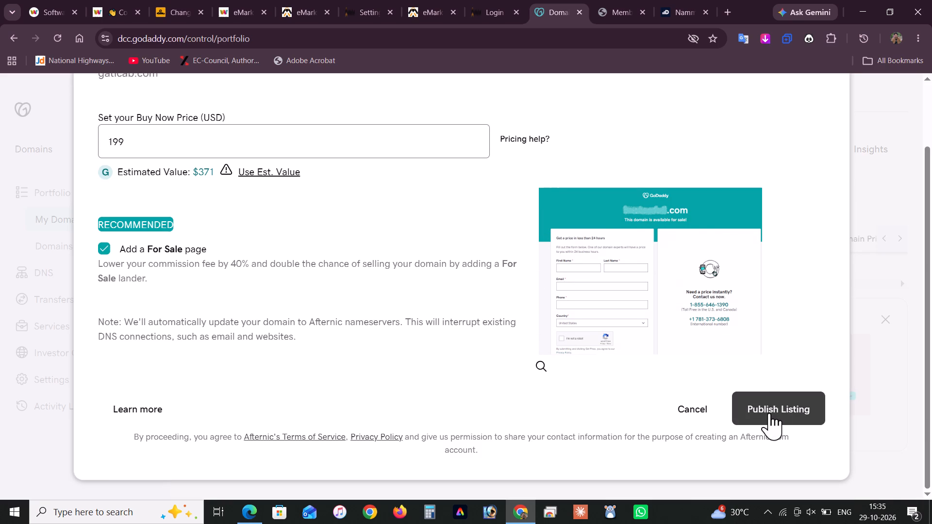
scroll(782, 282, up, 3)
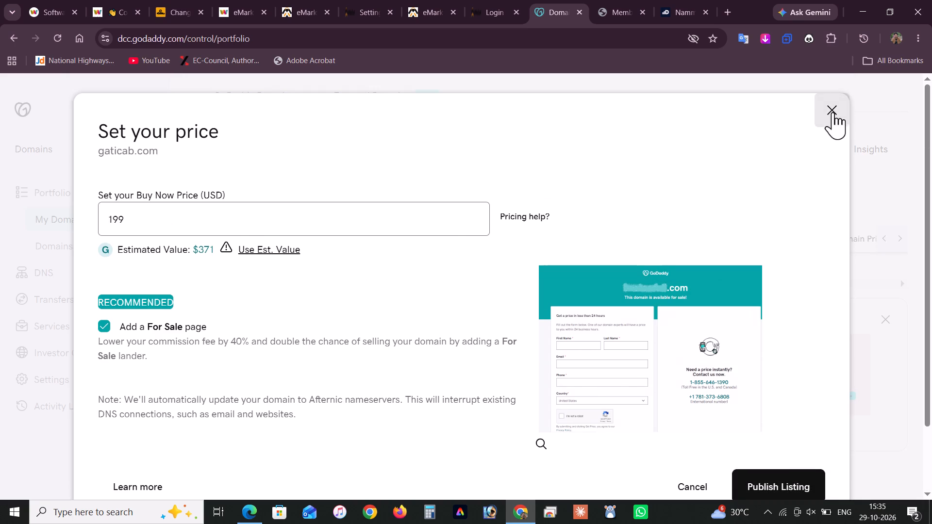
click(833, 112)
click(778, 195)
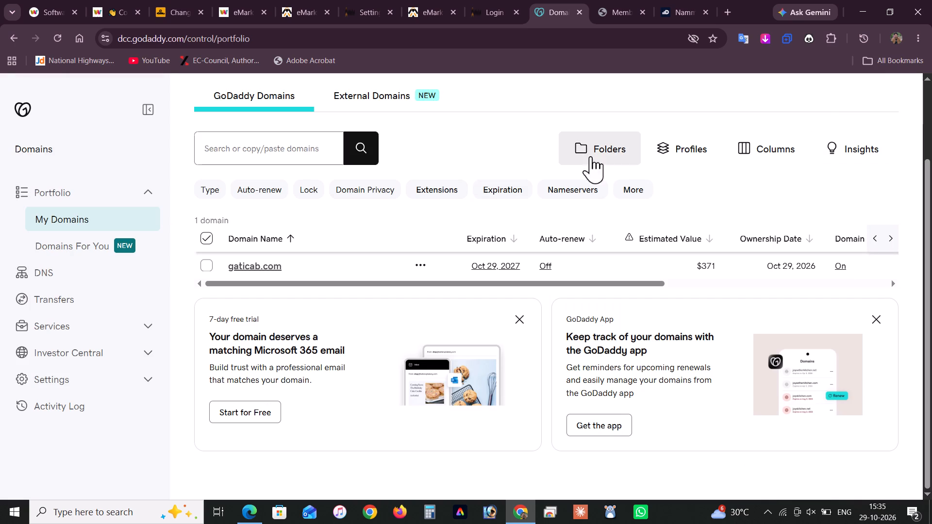
Dismiss the GoDaddy app and Microsoft 365 email promotions below the domain list.
click(875, 316)
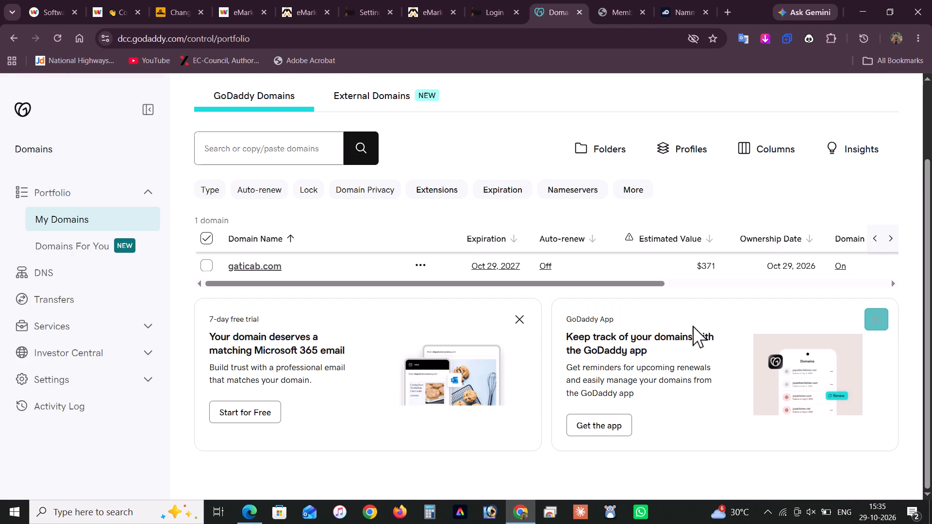
click(876, 331)
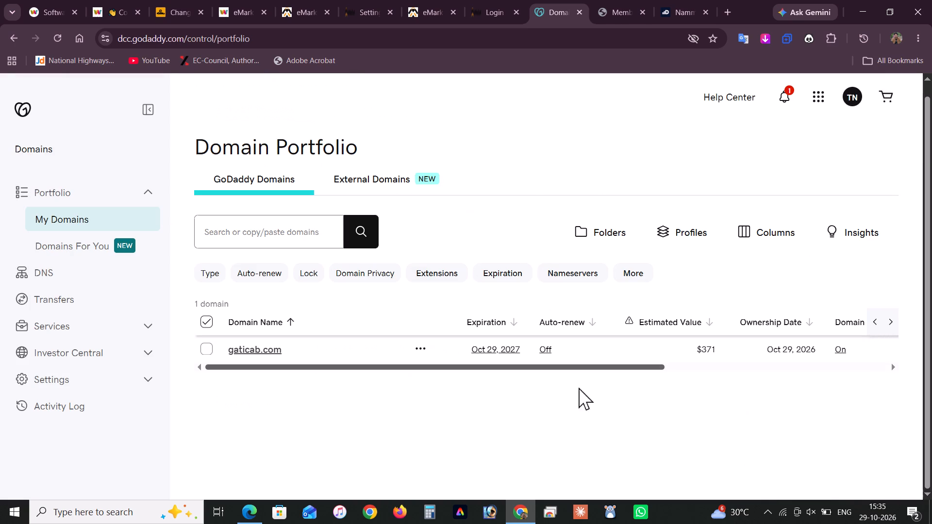
click(616, 404)
Review gaticab.com's remaining portfolio columns and check the external domains view before returning to the GoDaddy domains.
drag(572, 366, 758, 380)
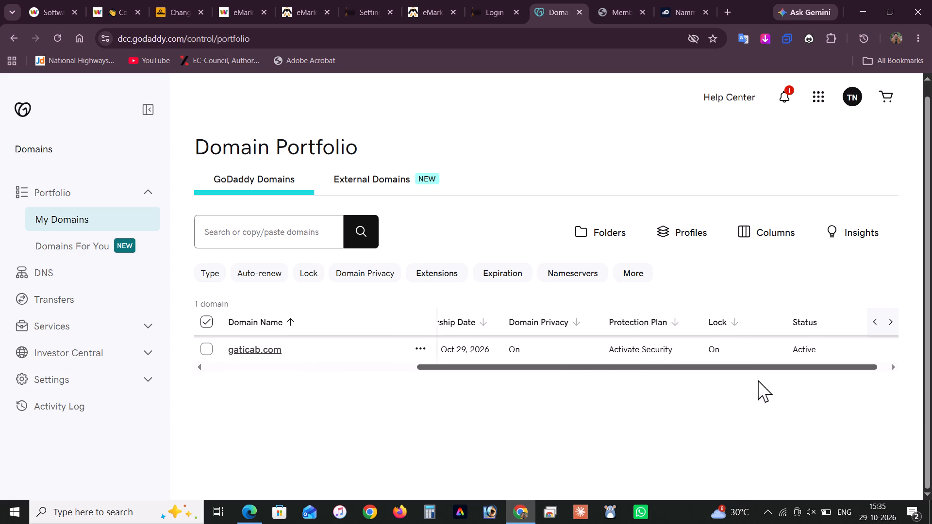
drag(758, 380, 513, 385)
click(552, 143)
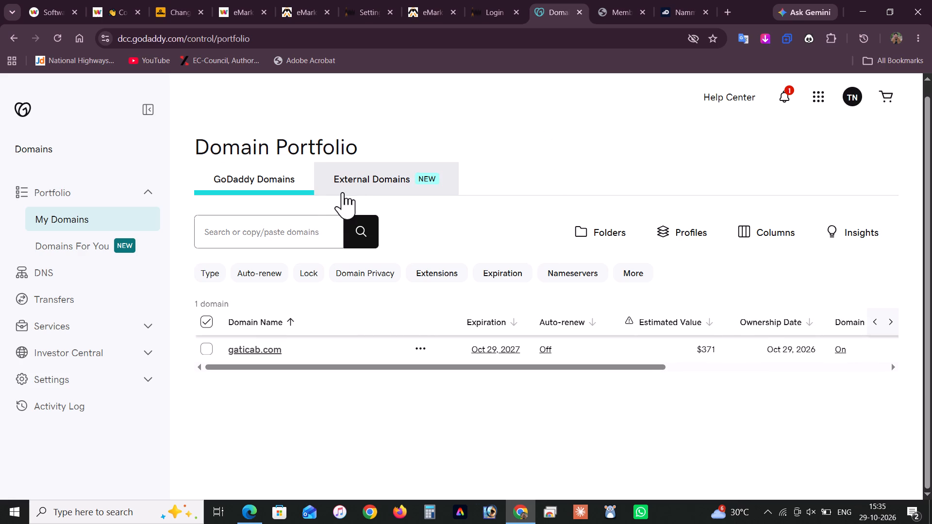
click(352, 189)
click(267, 194)
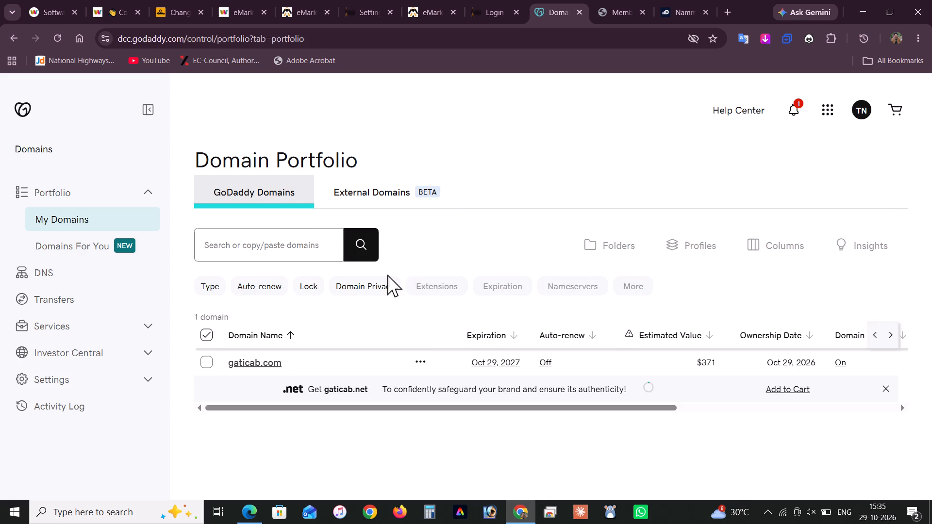
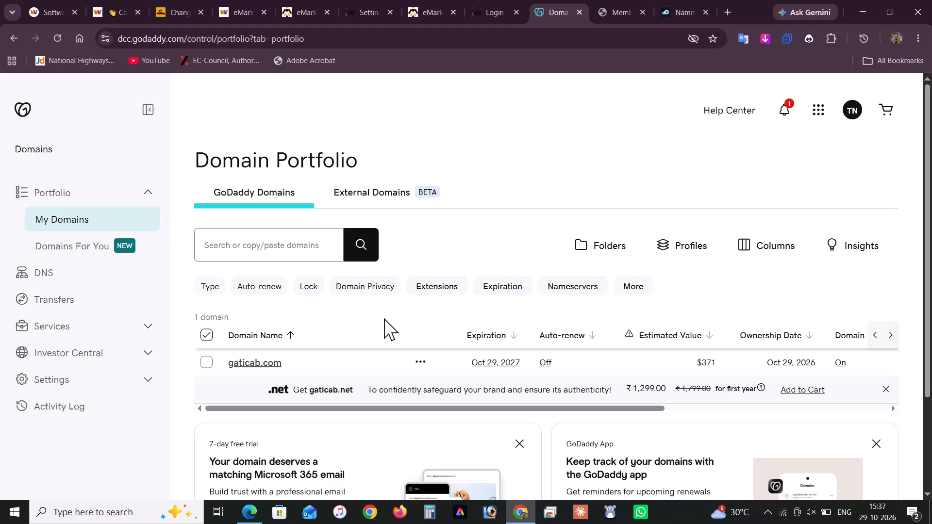
Switch to the already open WRTeam Marketplace documentation page and look through its list of product documentation.
click(232, 0)
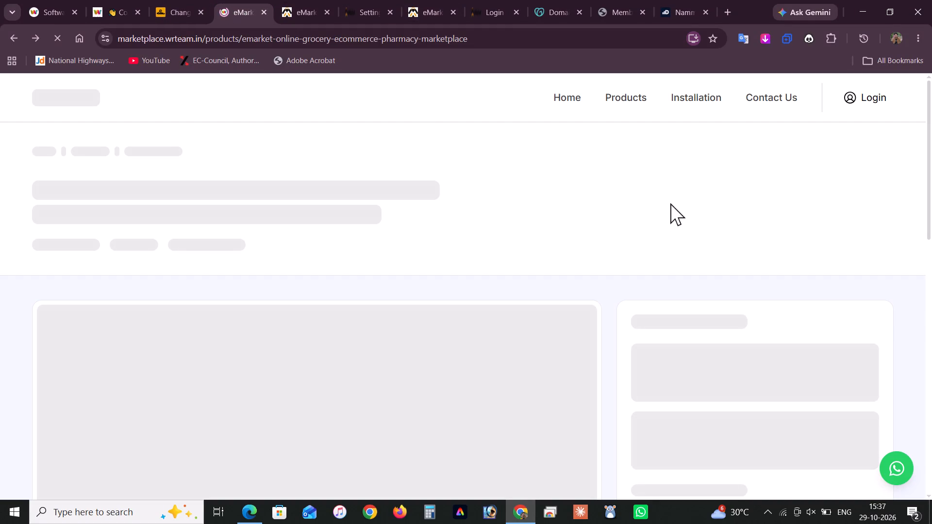
click(175, 0)
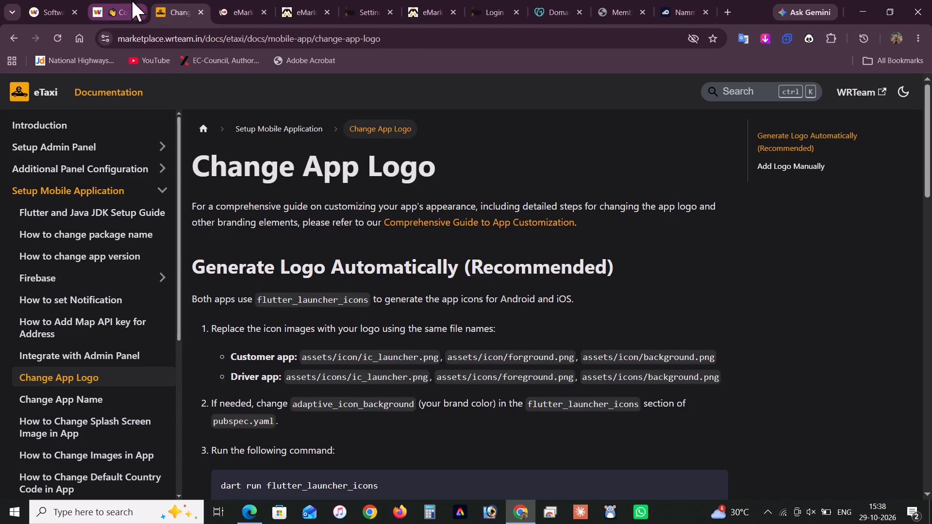
click(114, 4)
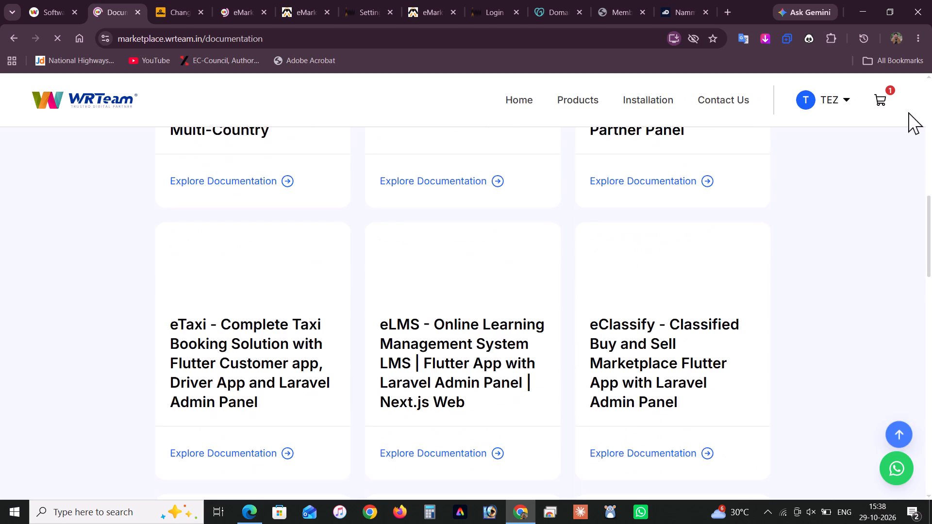
scroll(570, 165, down, 4)
scroll(582, 181, up, 7)
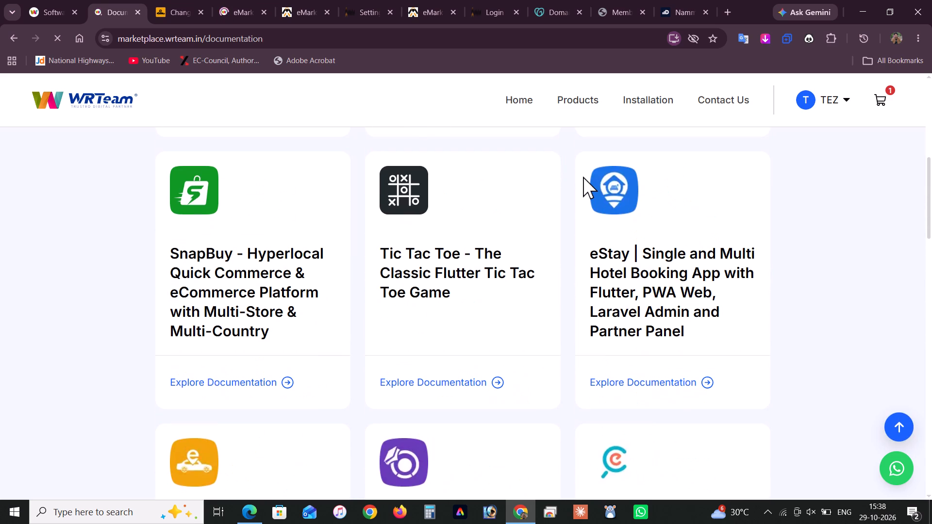
scroll(663, 232, up, 2)
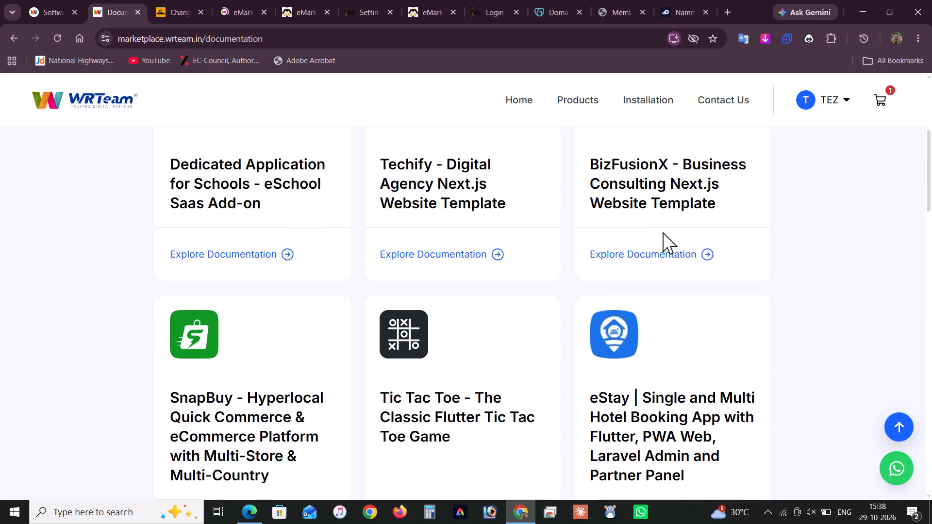
scroll(663, 232, up, 5)
scroll(663, 231, down, 5)
scroll(663, 231, up, 2)
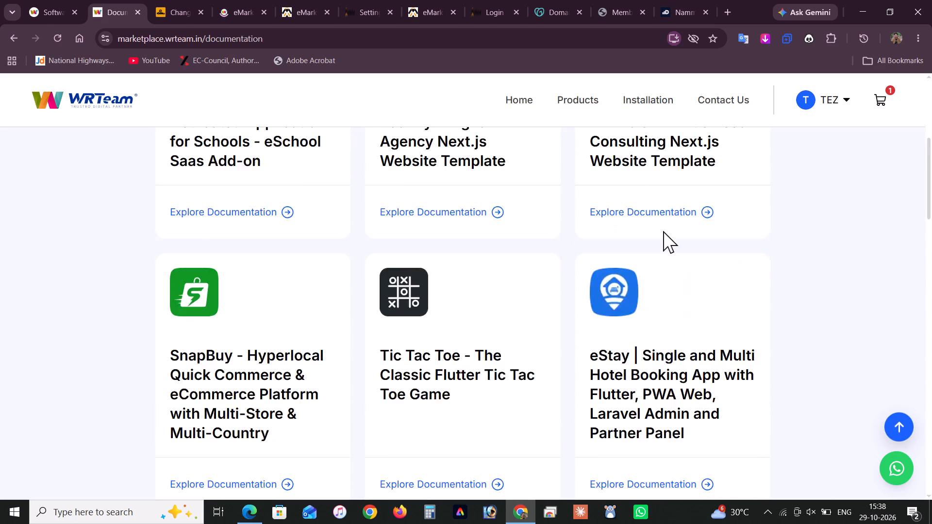
scroll(663, 231, down, 4)
scroll(538, 183, up, 3)
Go to the WRTeam Marketplace home page and look over its product categories.
click(96, 101)
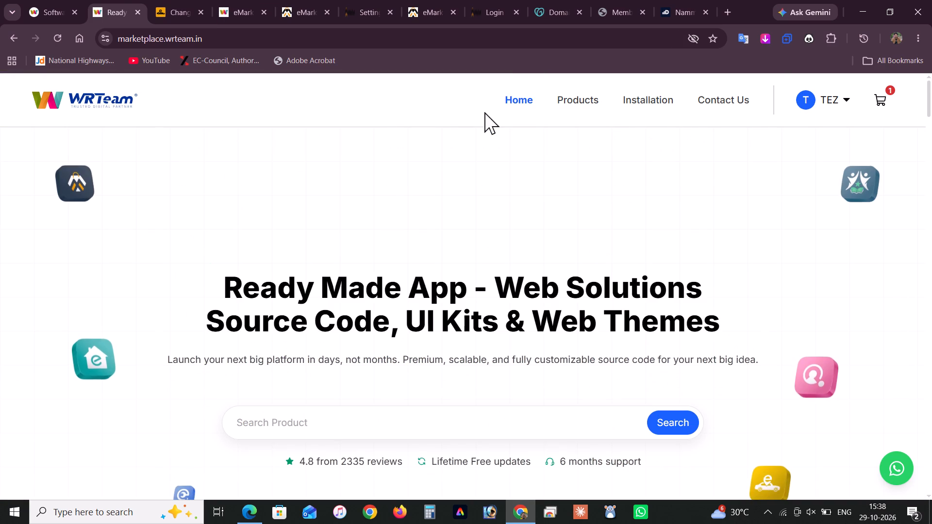
scroll(562, 172, down, 7)
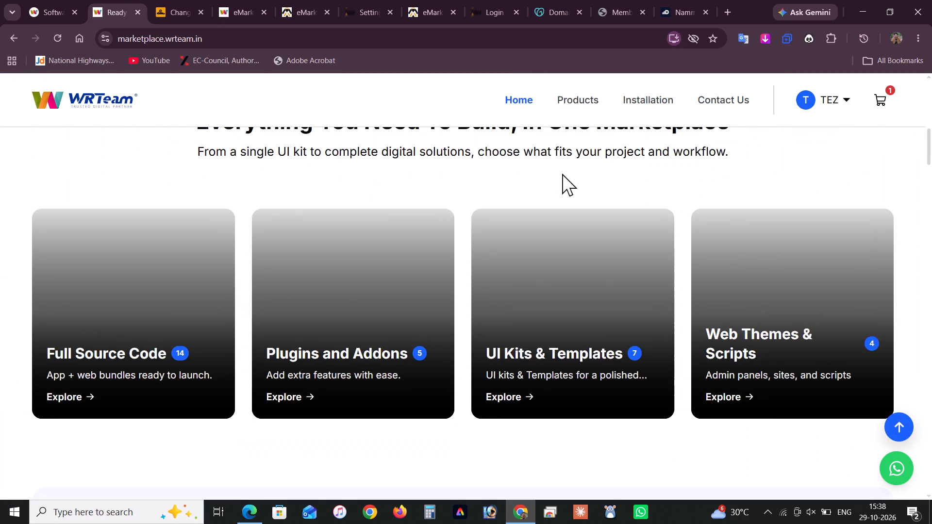
scroll(564, 171, up, 11)
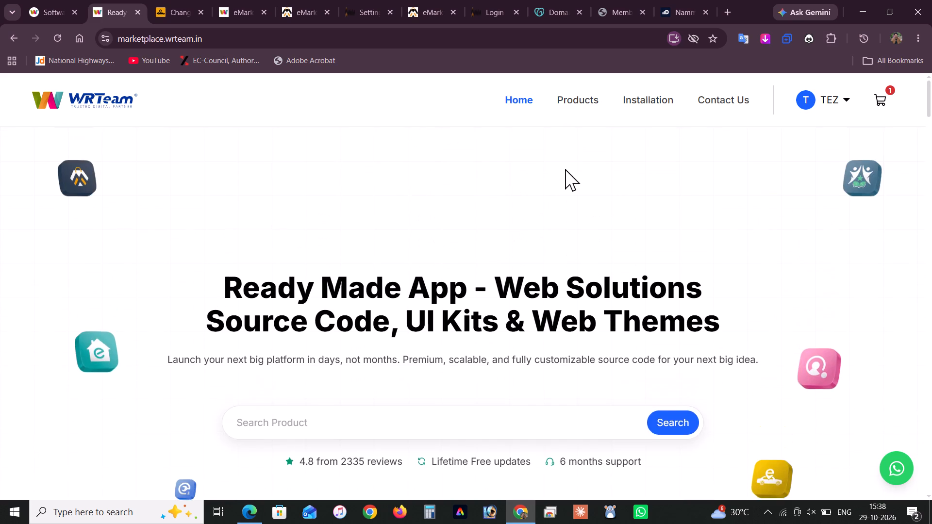
scroll(565, 169, up, 4)
Open the WRTeam product catalogue and look through the full list of products and their prices.
click(586, 102)
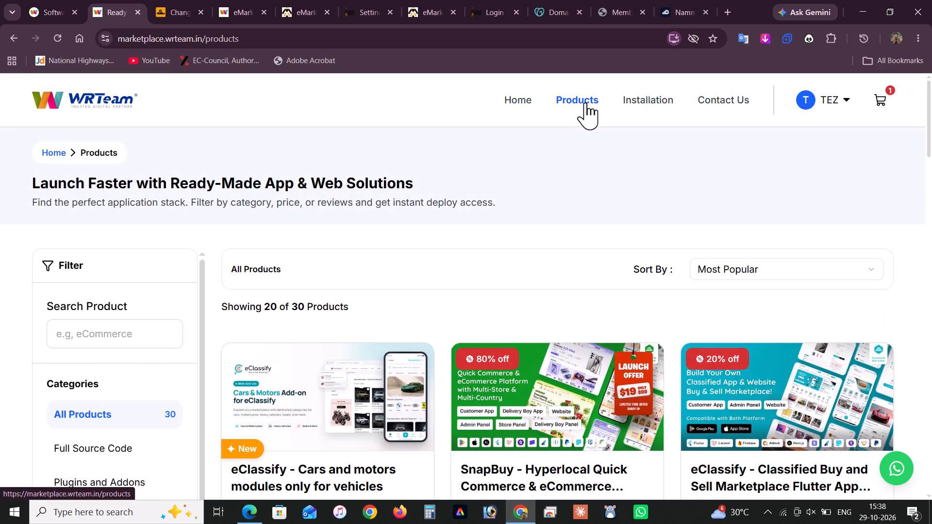
scroll(633, 265, down, 4)
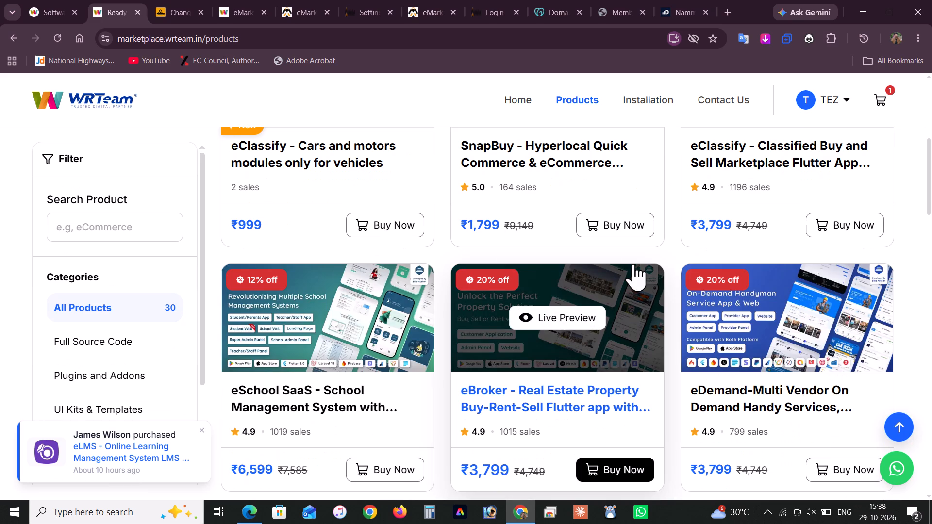
scroll(397, 391, down, 5)
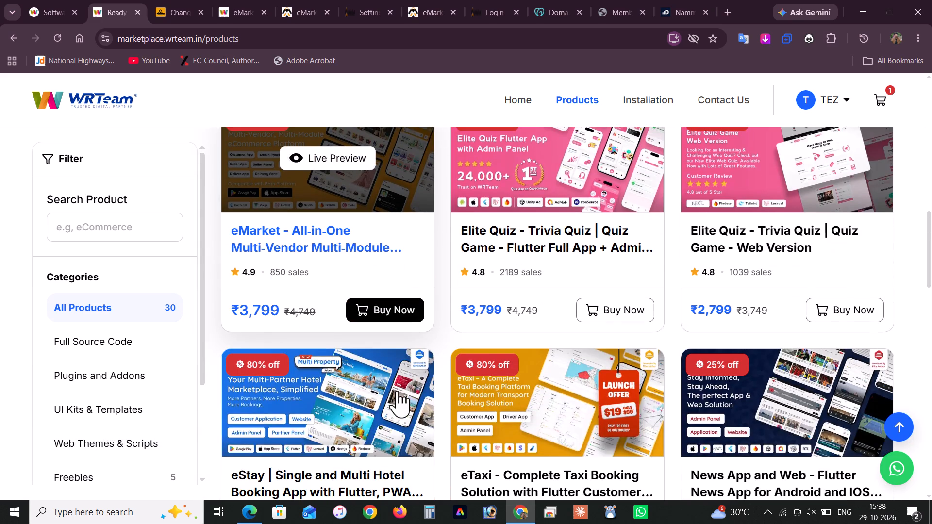
scroll(397, 389, down, 5)
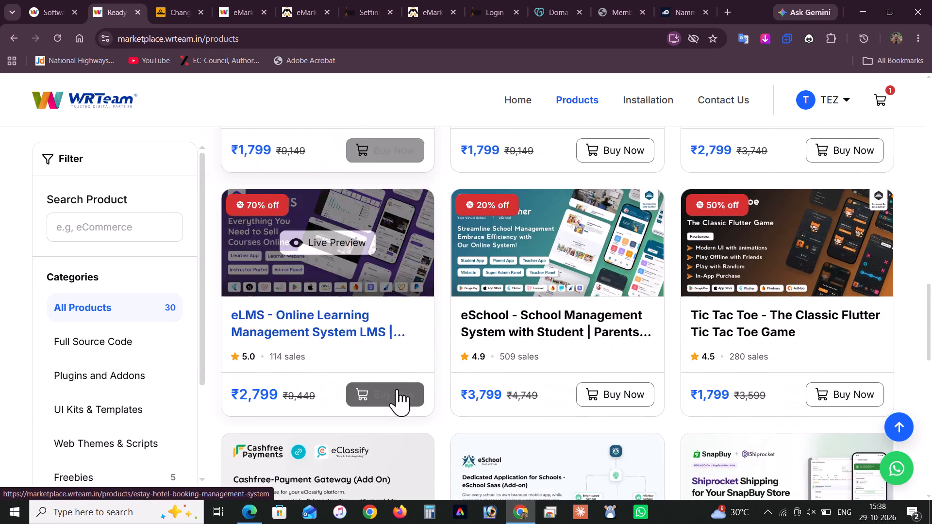
scroll(397, 389, down, 6)
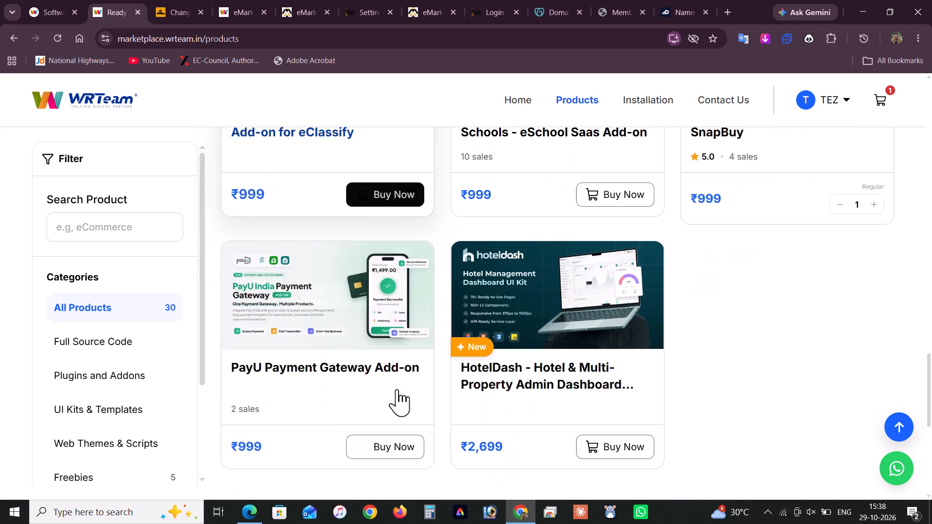
scroll(397, 389, up, 17)
scroll(397, 388, up, 6)
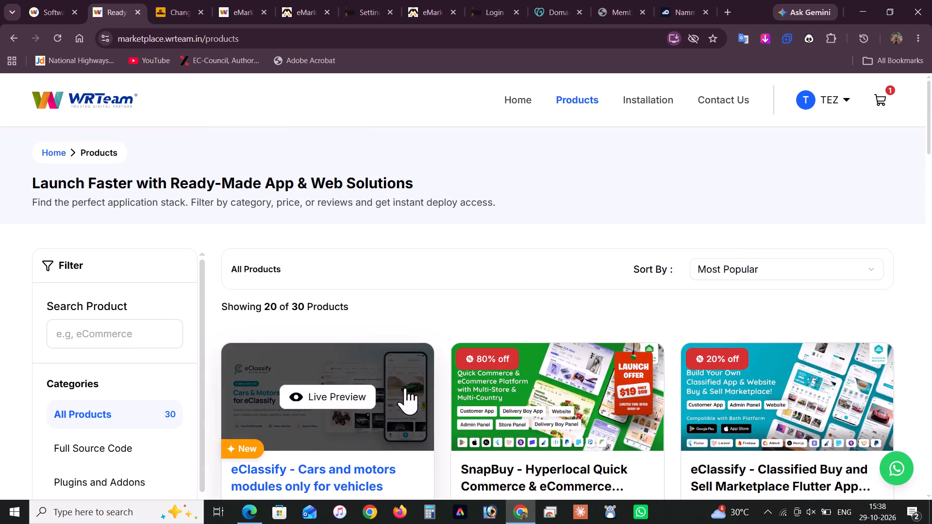
Find the eTaxi Complete Taxi Booking Solution in the catalogue and open its product page.
scroll(851, 409, down, 7)
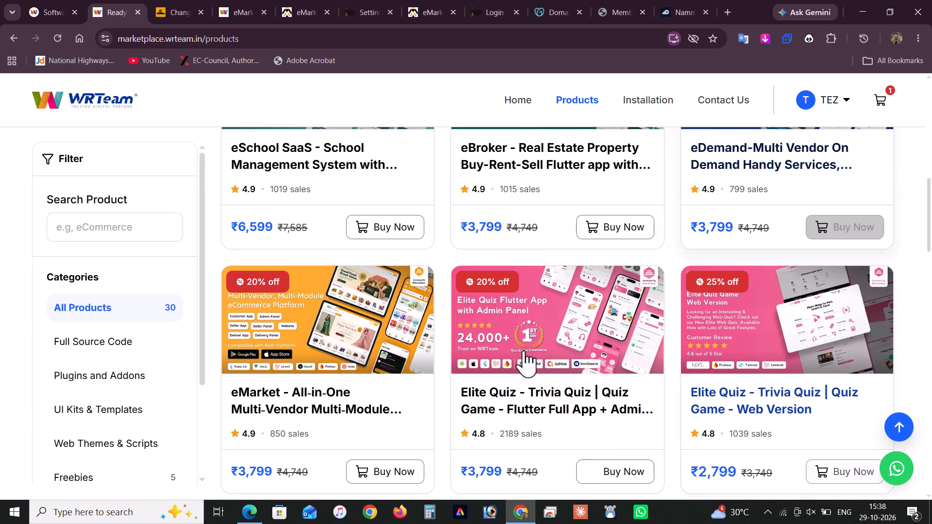
scroll(460, 358, down, 4)
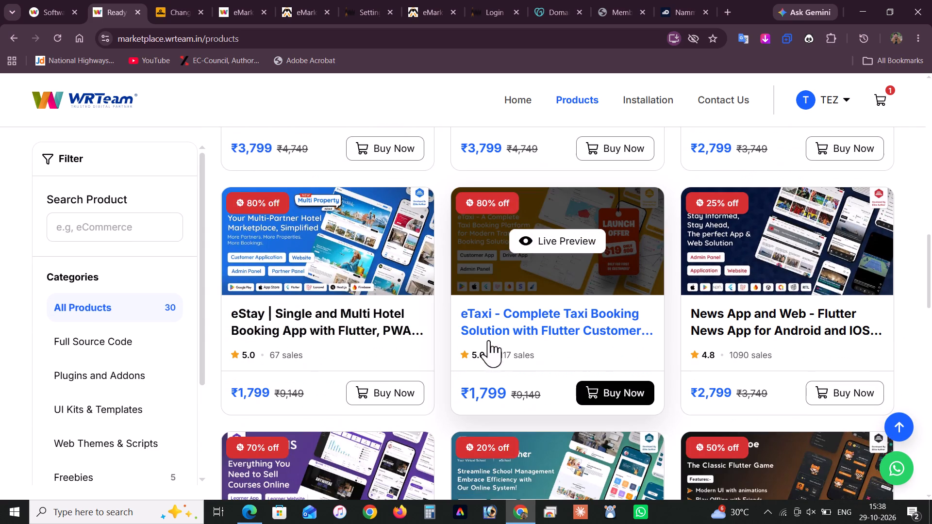
click(528, 300)
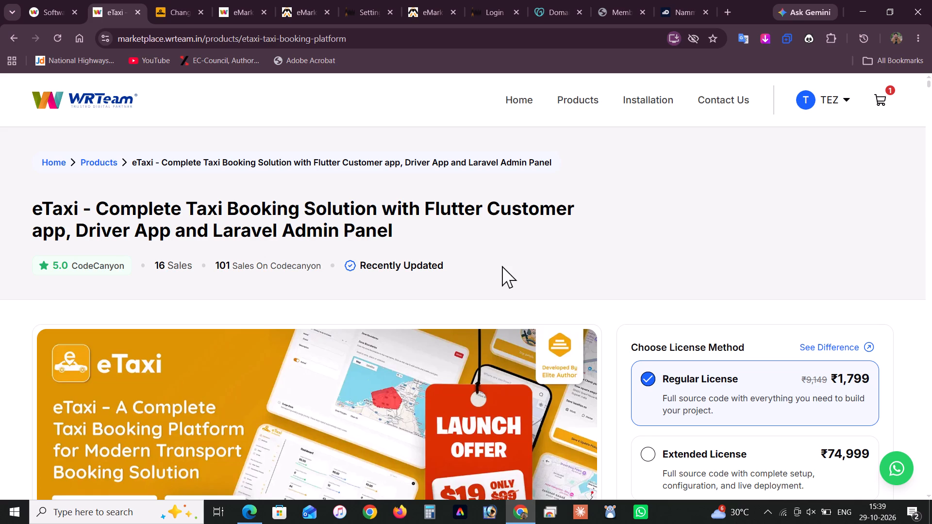
Open the license difference page from eTaxi's license options and compare the Regular and Extended License features.
scroll(492, 241, down, 2)
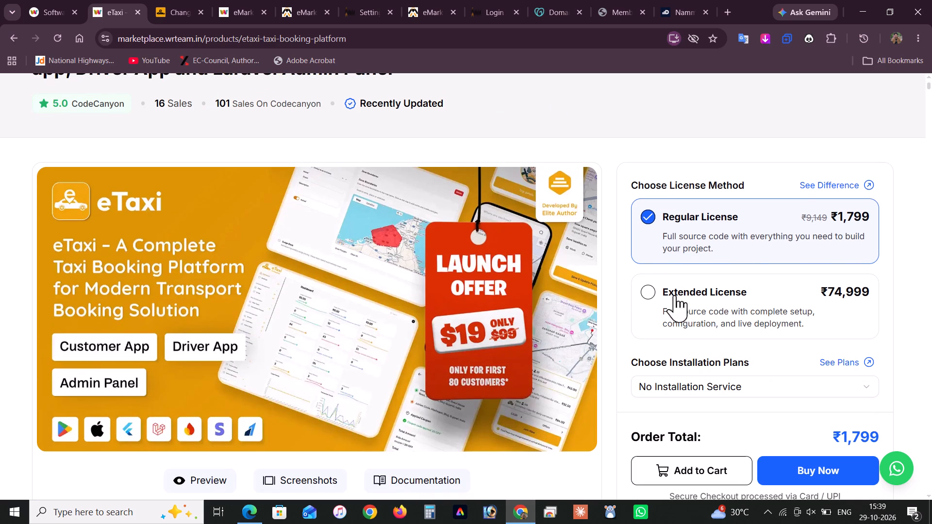
click(833, 181)
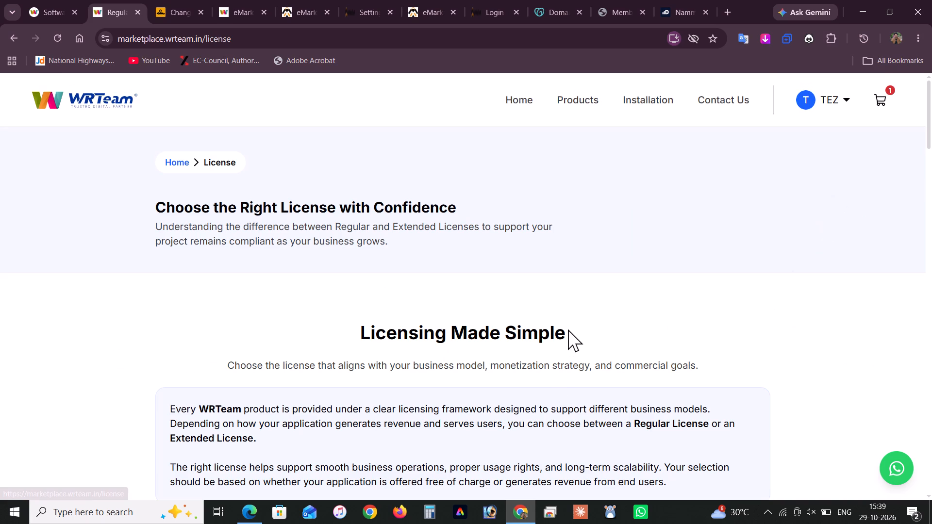
scroll(569, 337, down, 2)
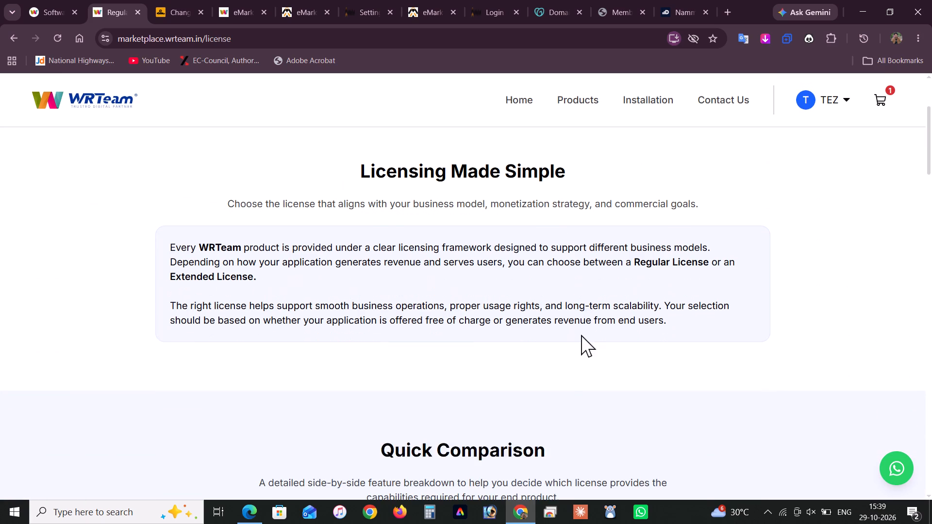
scroll(579, 332, down, 8)
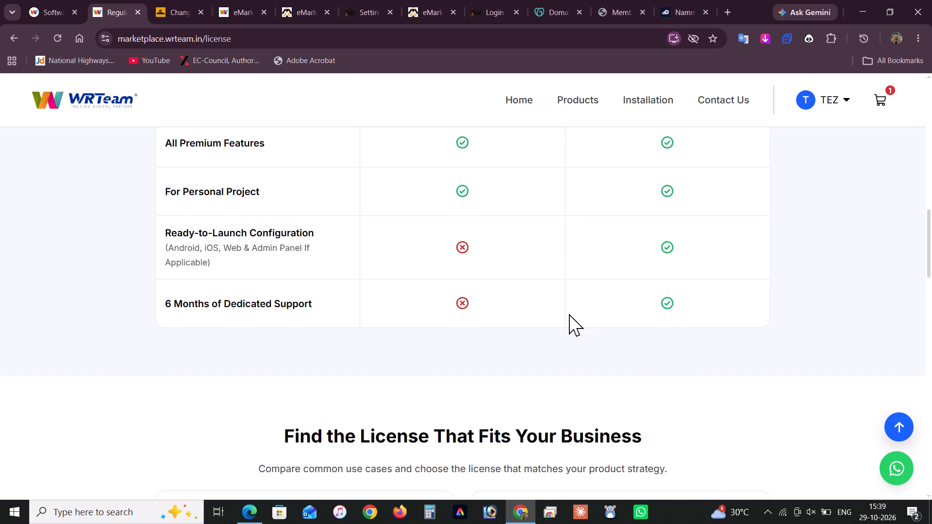
scroll(568, 318, down, 4)
scroll(568, 320, up, 5)
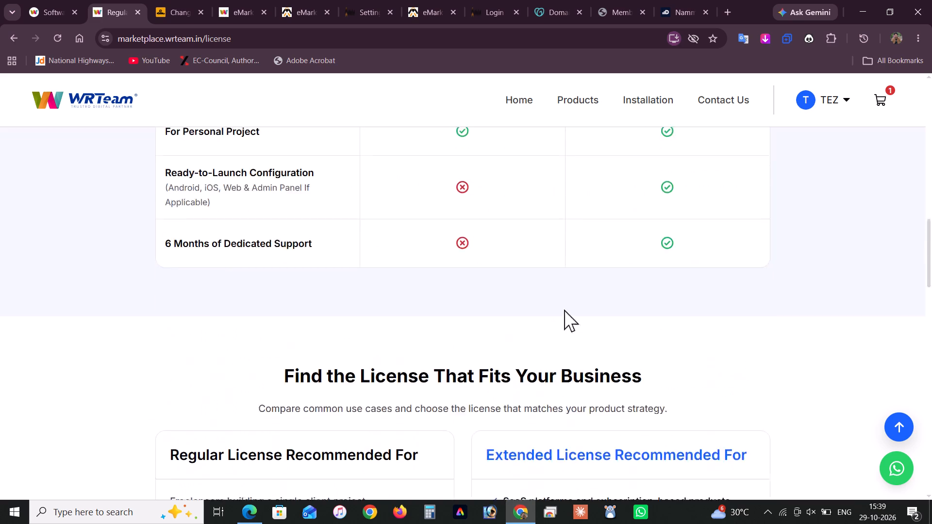
scroll(564, 310, up, 8)
scroll(565, 304, down, 3)
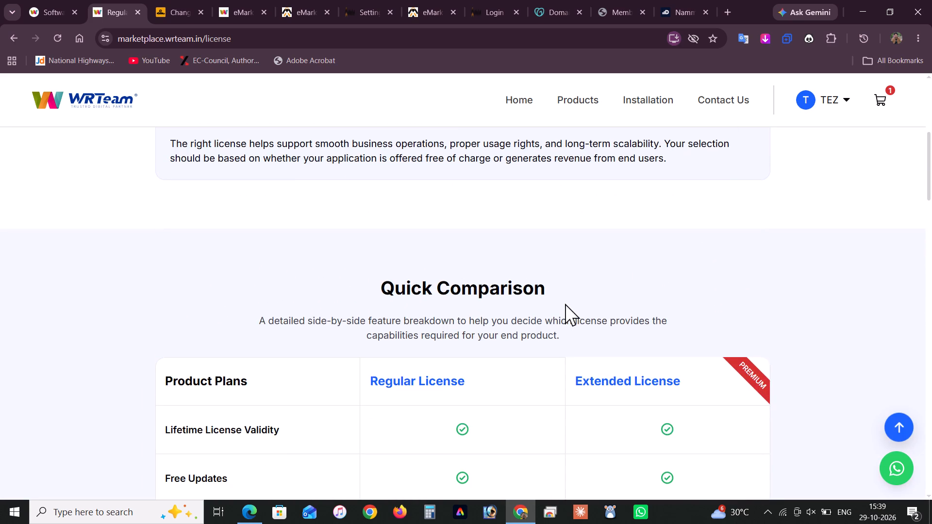
scroll(565, 304, down, 4)
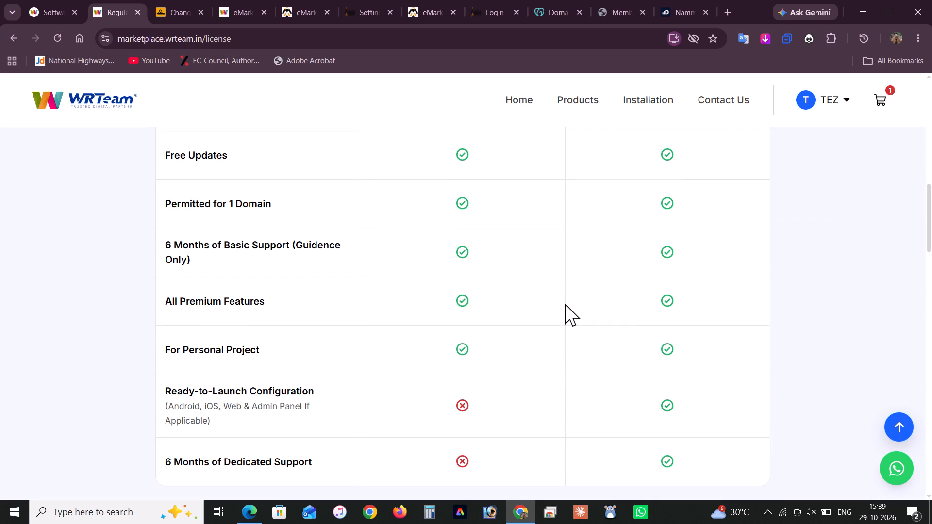
scroll(565, 304, down, 1)
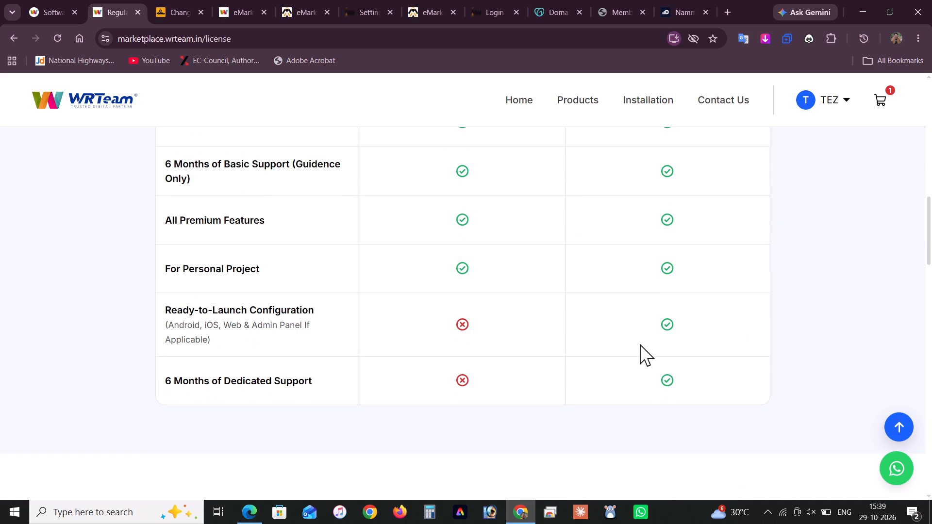
scroll(642, 345, up, 10)
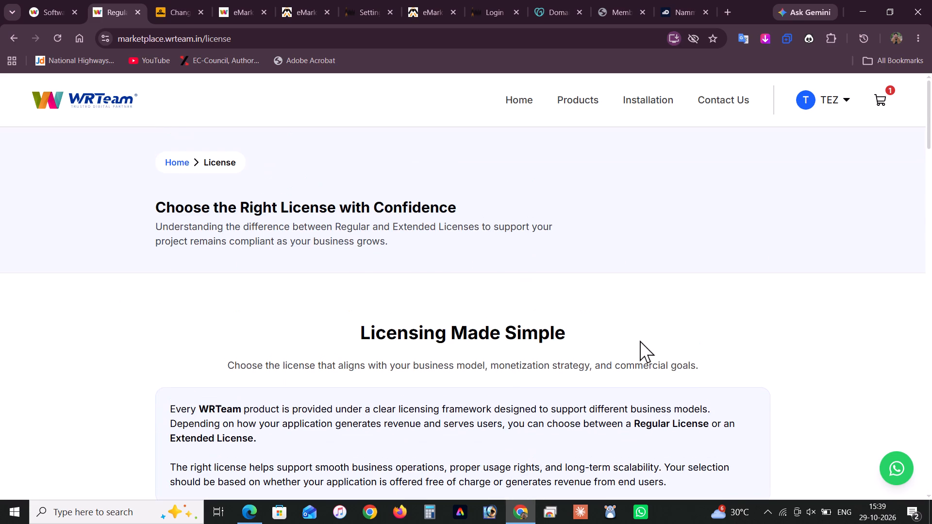
scroll(640, 341, up, 2)
Recheck the license comparison table and read the recommended uses of each license and the Regular License usage restrictions.
scroll(640, 341, down, 5)
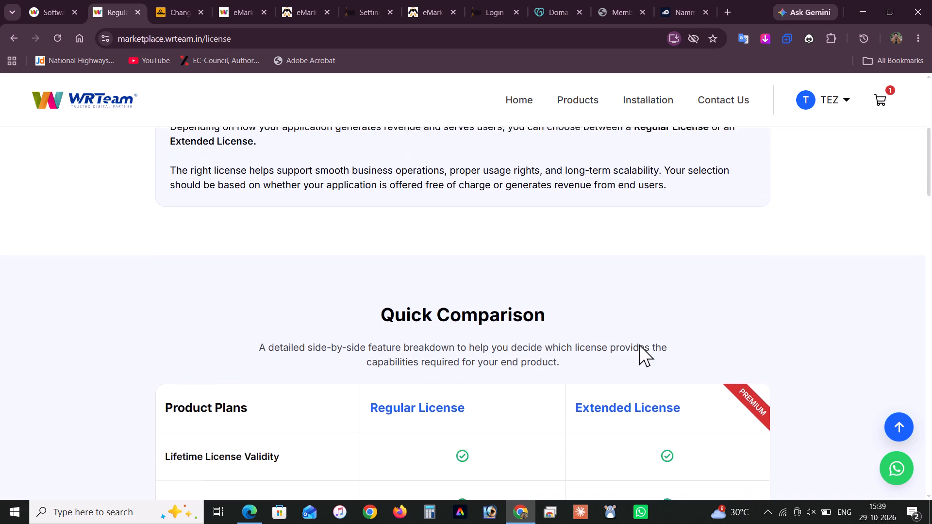
scroll(639, 344, down, 3)
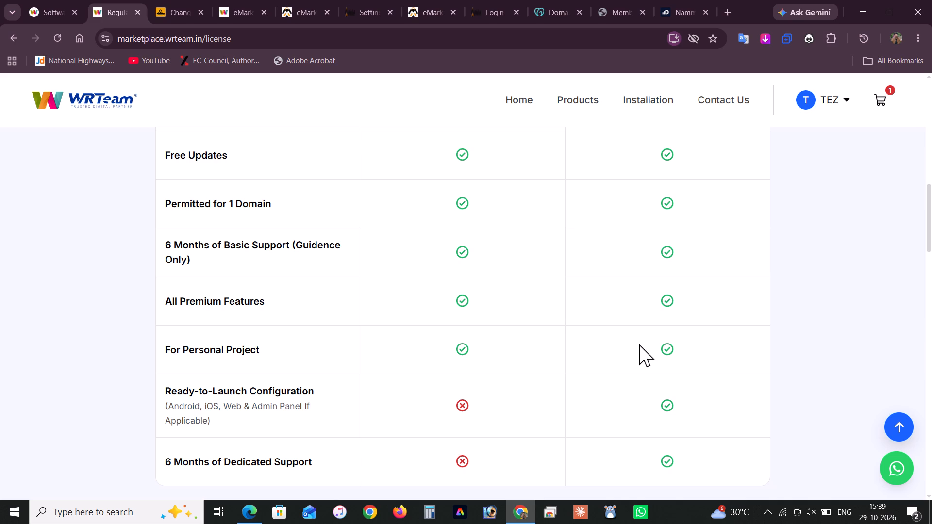
scroll(639, 344, up, 1)
scroll(639, 344, down, 9)
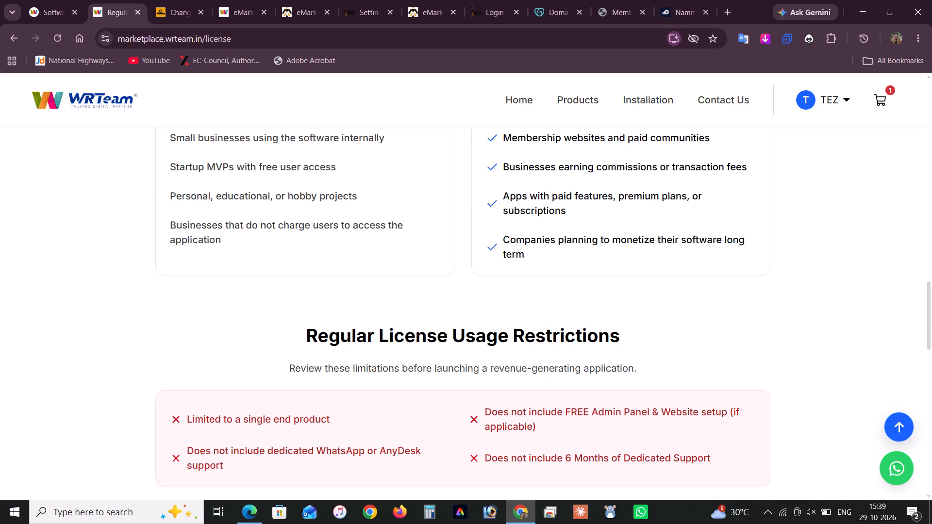
scroll(639, 344, up, 1)
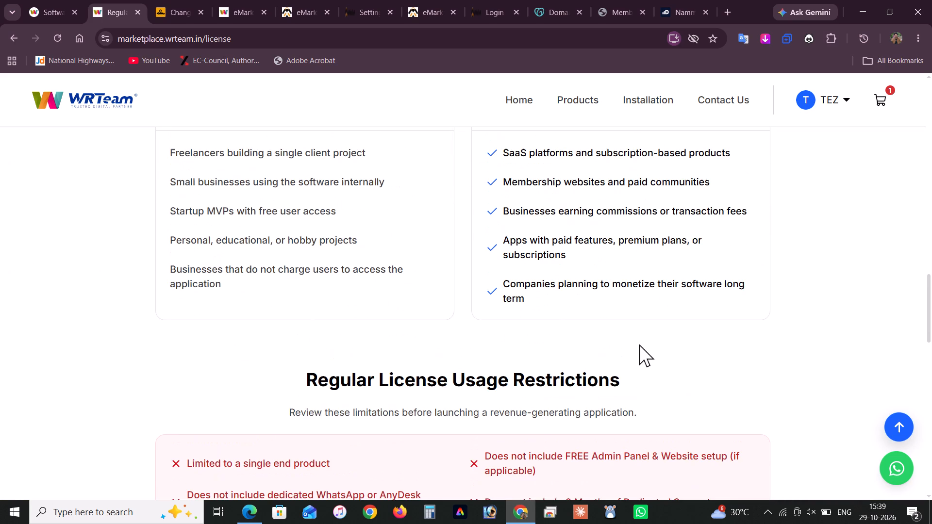
scroll(640, 345, up, 5)
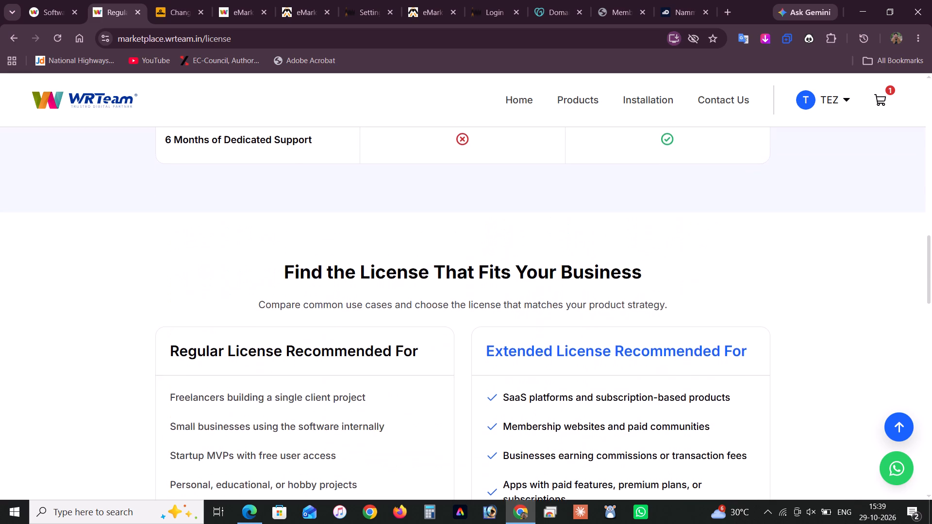
scroll(640, 345, up, 10)
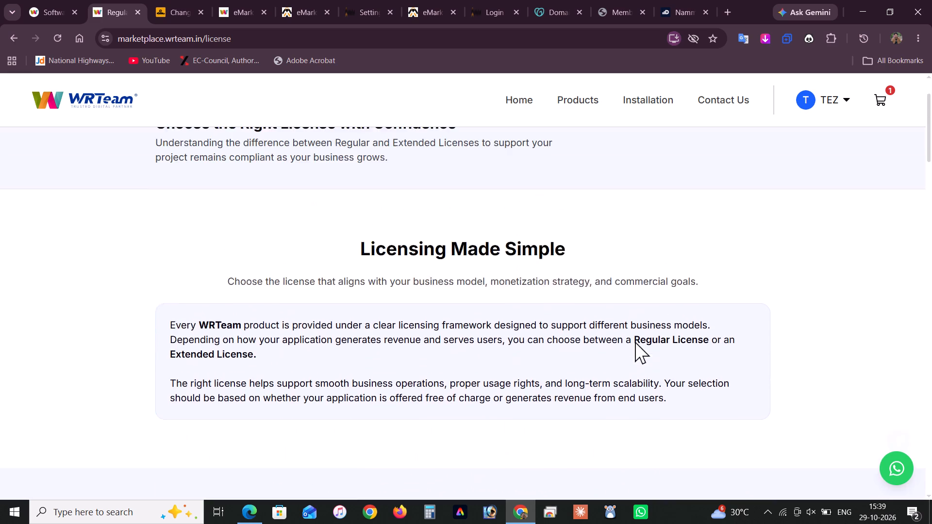
scroll(635, 342, up, 2)
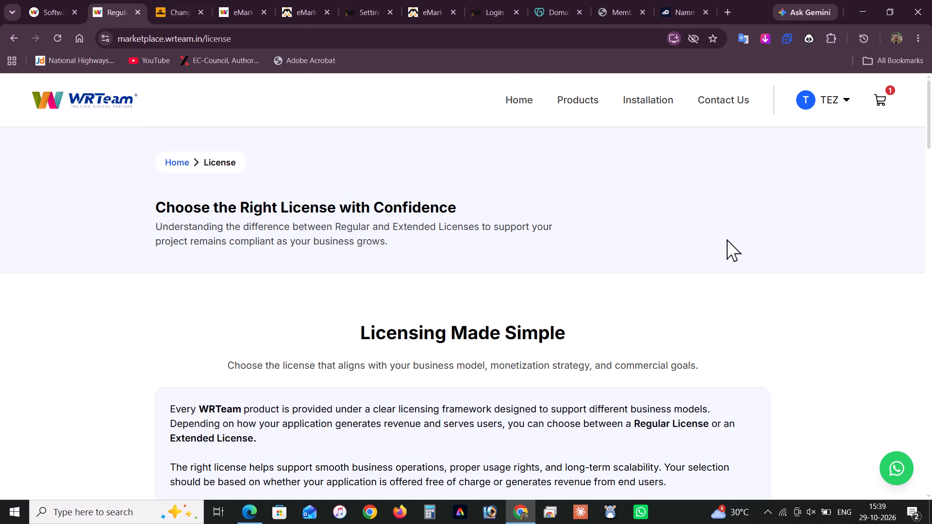
Review the recommended uses of the Regular and Extended Licenses again, along with the Quick Comparison table.
scroll(682, 245, down, 12)
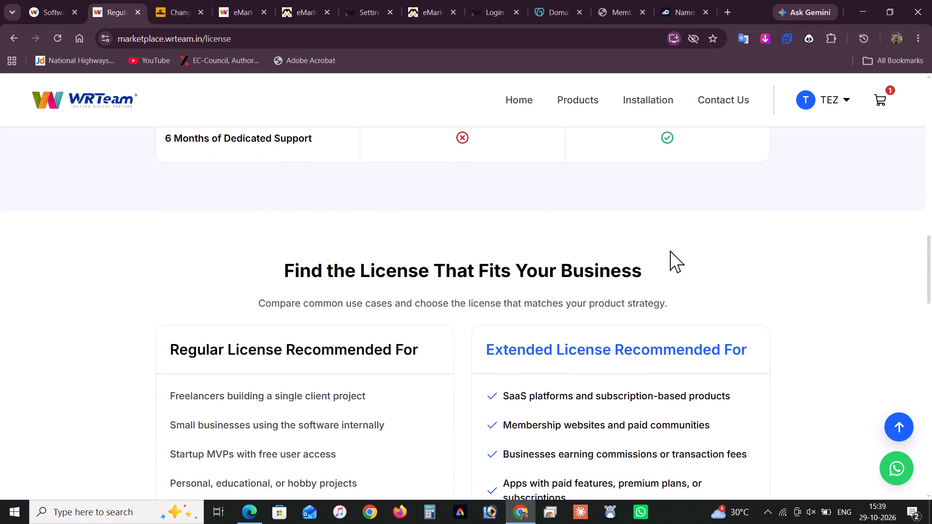
scroll(670, 250, down, 3)
scroll(670, 250, up, 2)
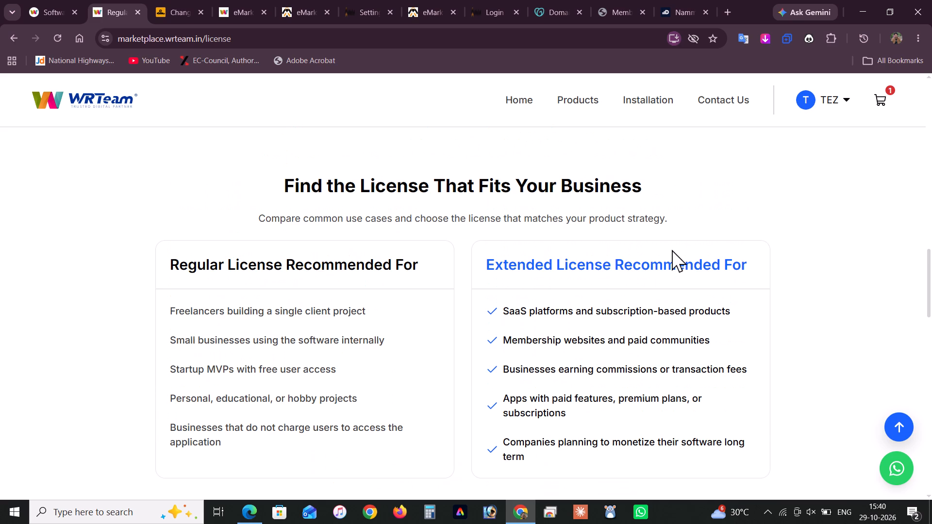
scroll(672, 250, up, 8)
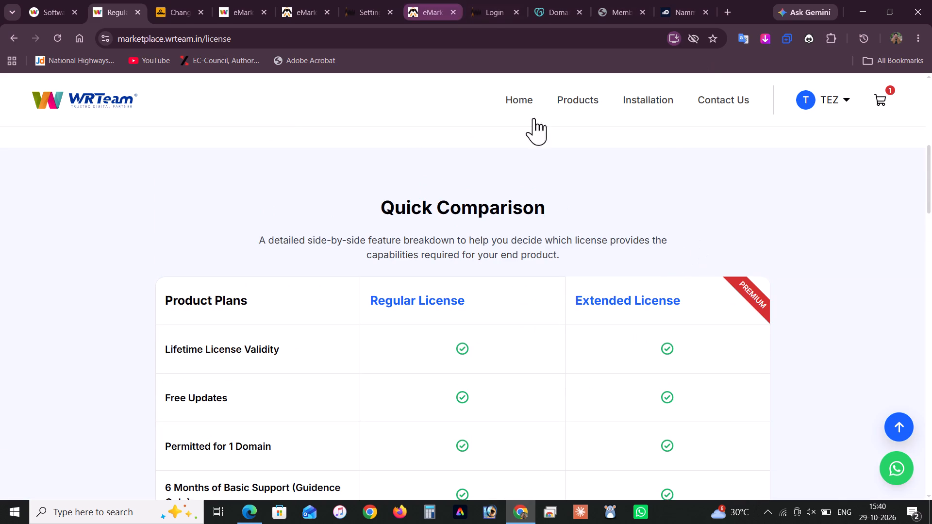
Open a separate Chrome window with the teZPay profile.
click(361, 511)
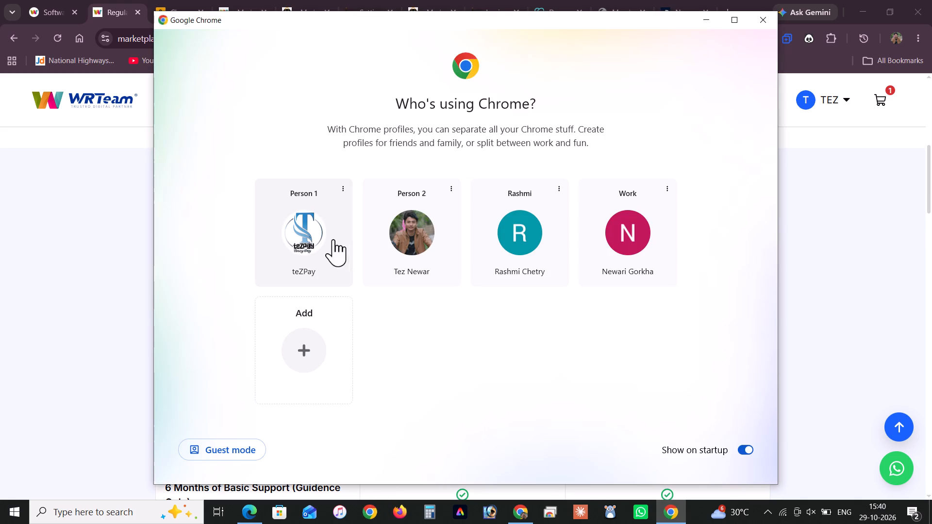
click(333, 239)
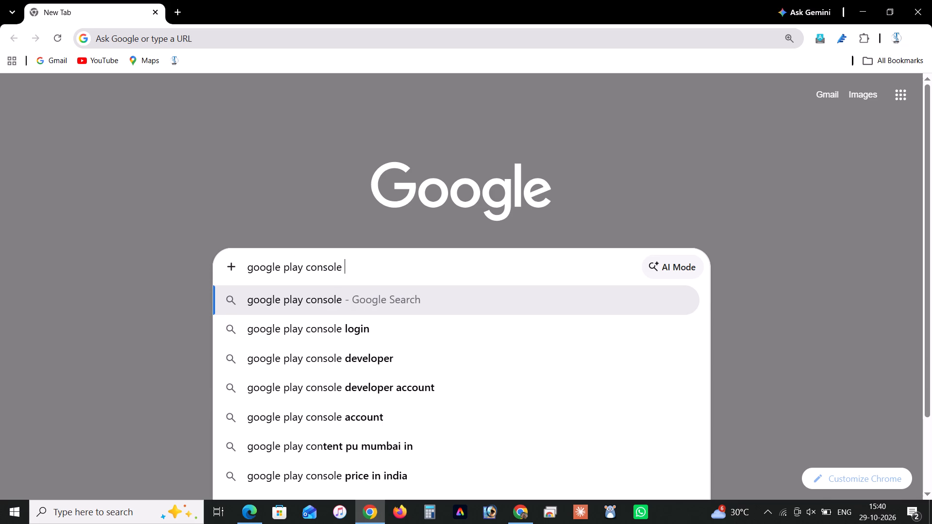
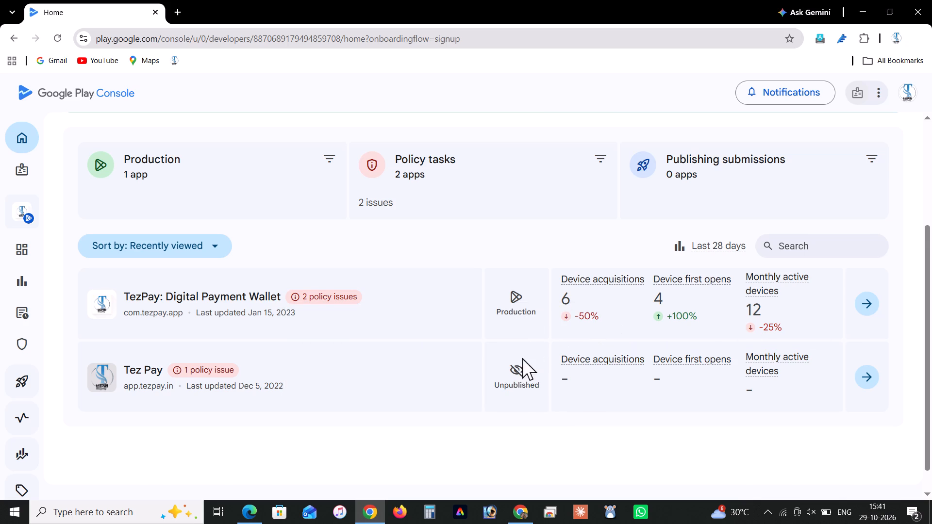
Open the unpublished Tez Pay app (app.tezpay.in) and examine its dashboard's testing, release and pre-registration tasks.
scroll(520, 360, down, 1)
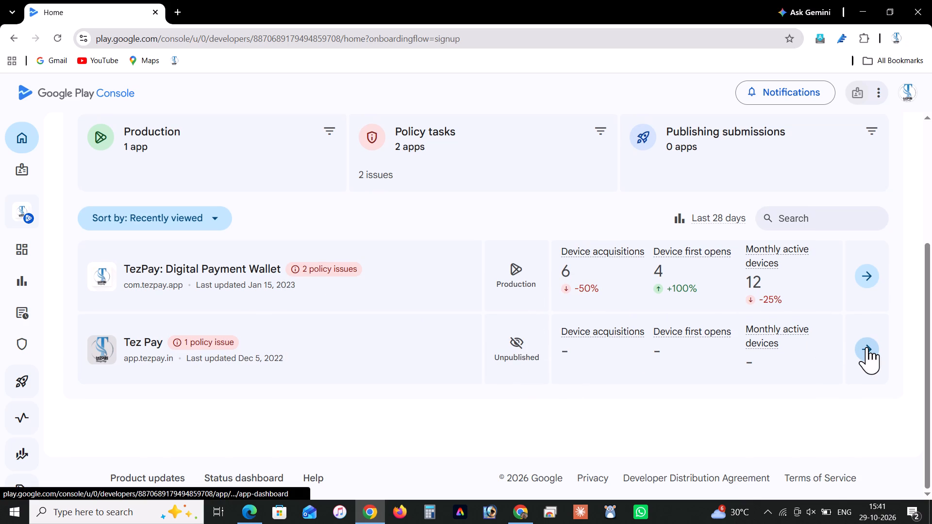
click(867, 347)
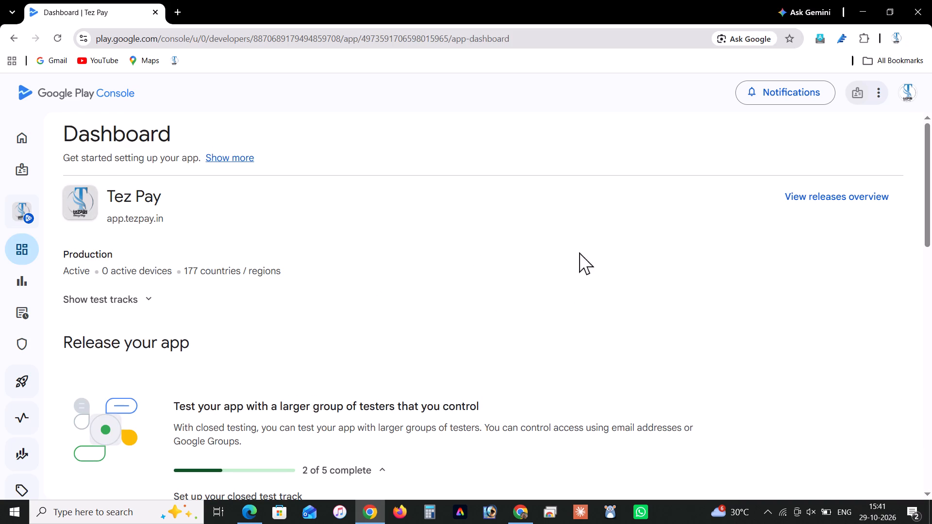
scroll(496, 236, down, 3)
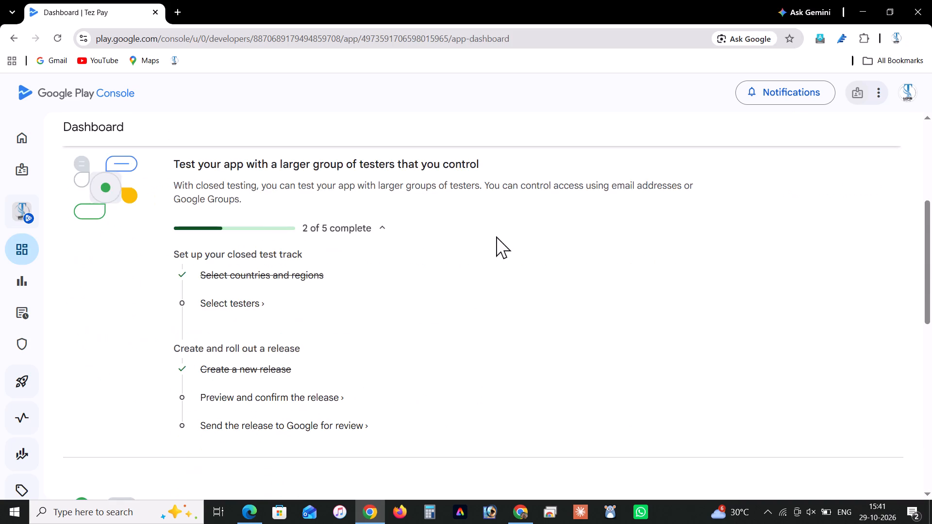
scroll(496, 236, down, 6)
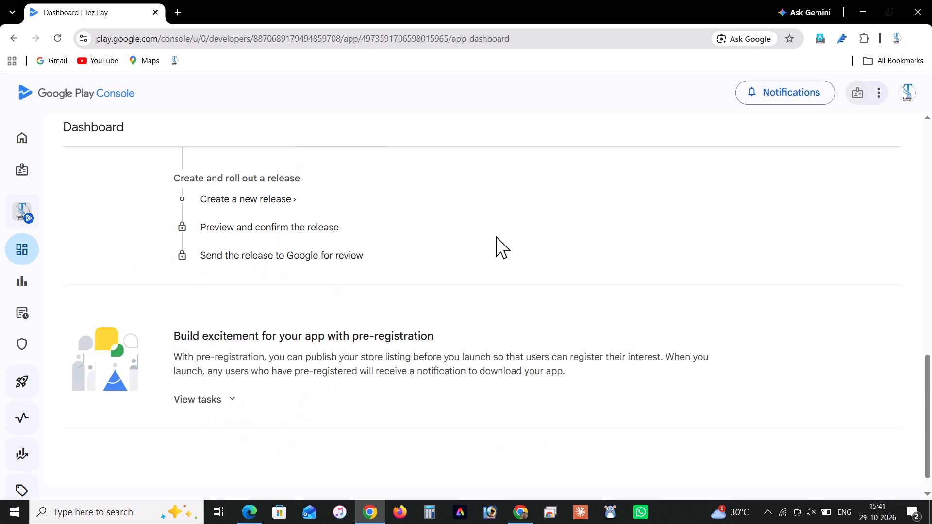
scroll(496, 236, down, 8)
scroll(497, 237, up, 11)
scroll(497, 237, down, 1)
scroll(497, 237, up, 10)
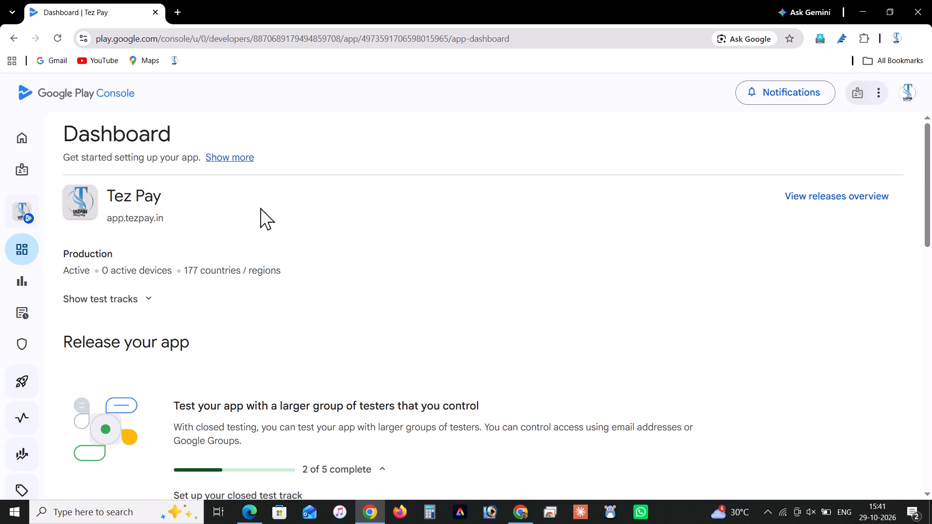
Return to the developer account's home page and dismiss the "Discover a new home for your apps" banner.
click(35, 134)
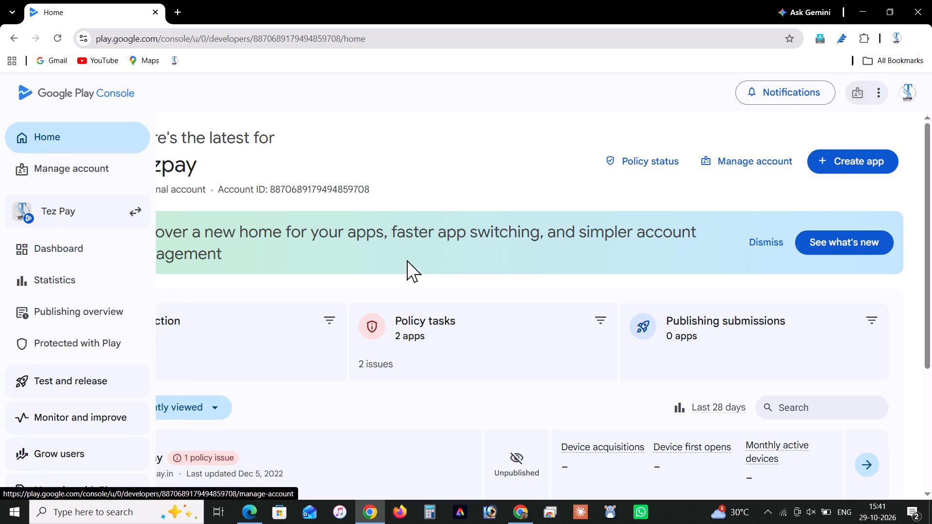
scroll(578, 248, up, 3)
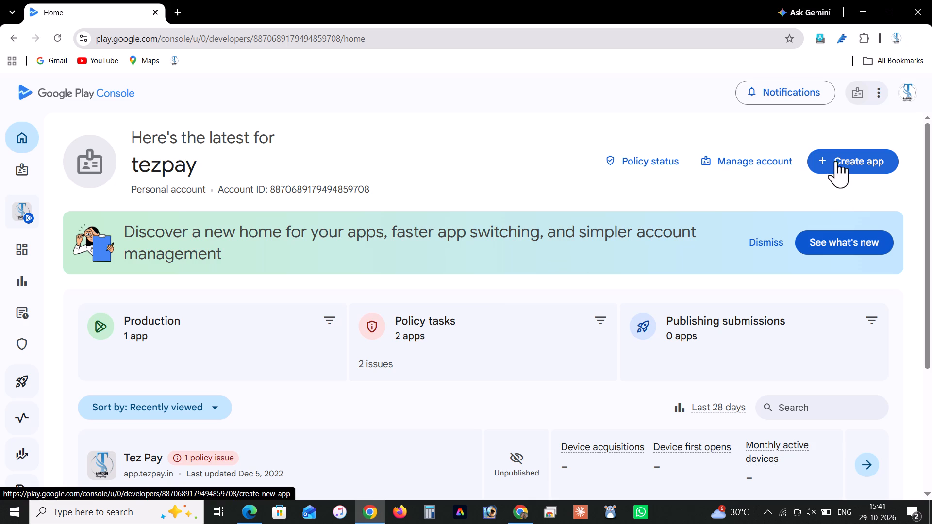
click(758, 248)
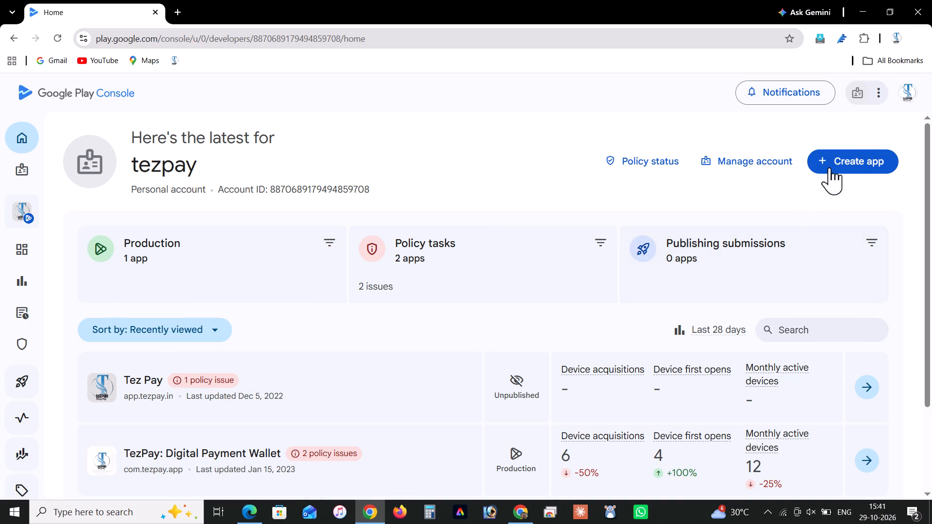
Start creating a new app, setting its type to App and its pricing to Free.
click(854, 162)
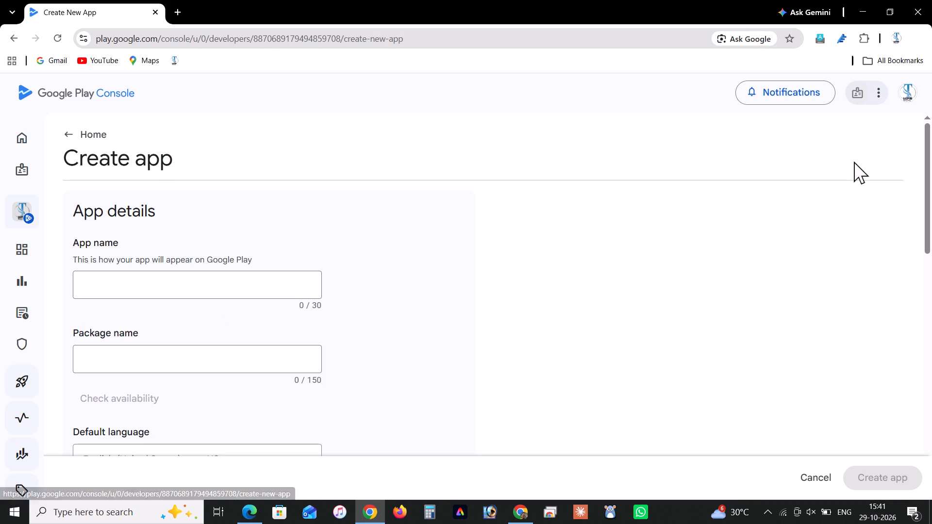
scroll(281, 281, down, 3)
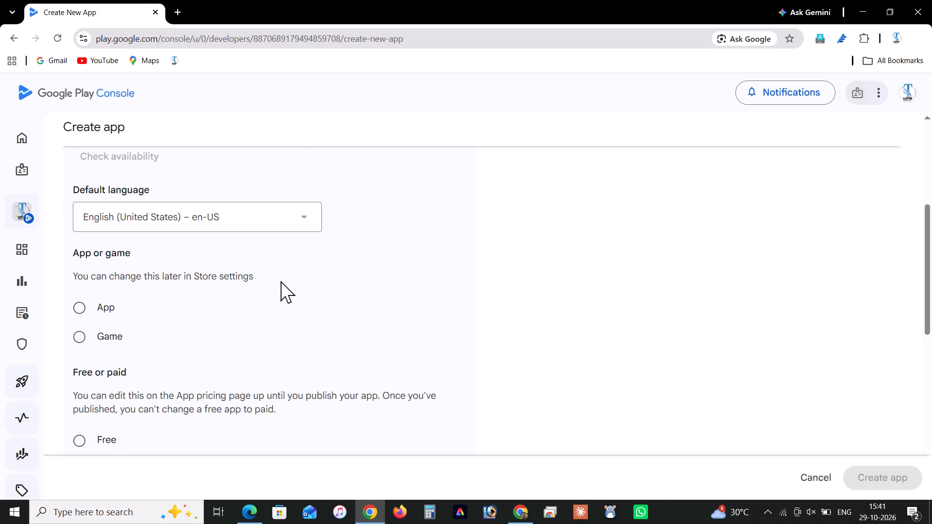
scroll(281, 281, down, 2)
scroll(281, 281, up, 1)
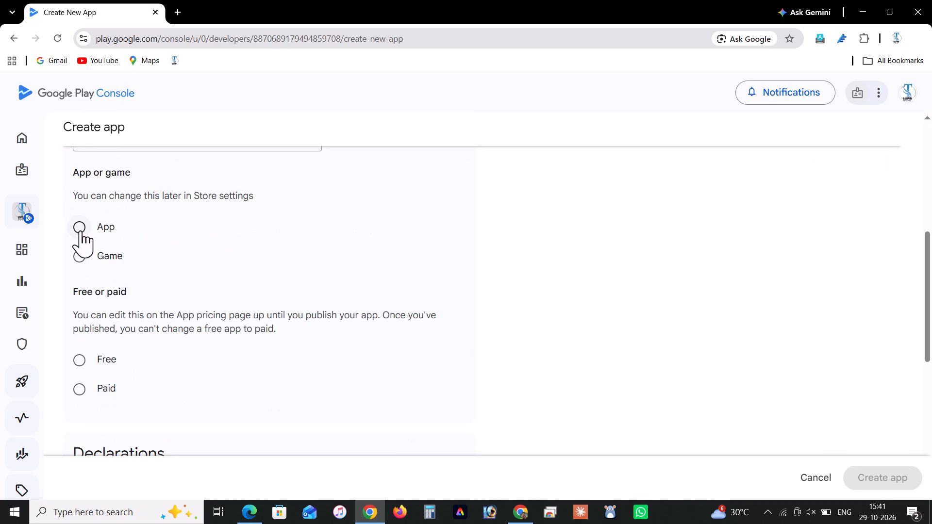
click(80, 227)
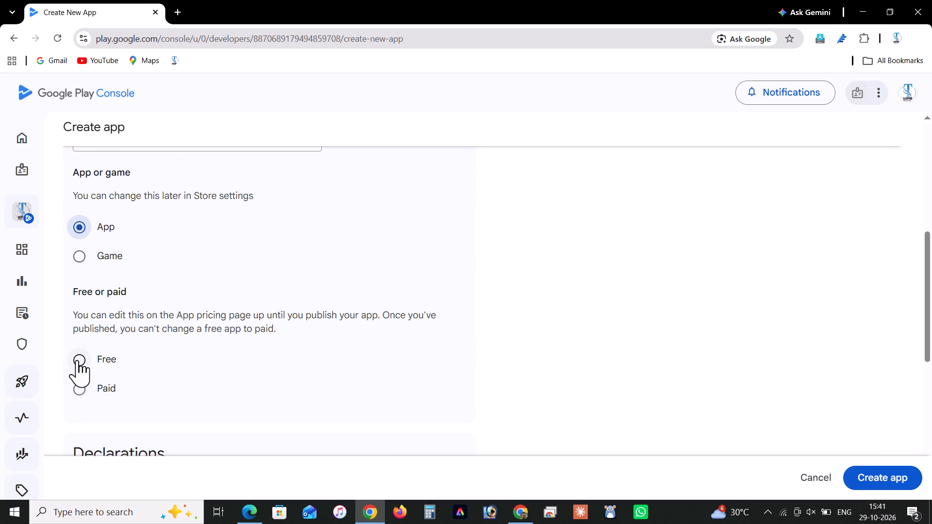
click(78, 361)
Examine the rest of the new-app form, including automatic protection, the Developer Program Policies and US export laws declarations.
scroll(143, 327, down, 2)
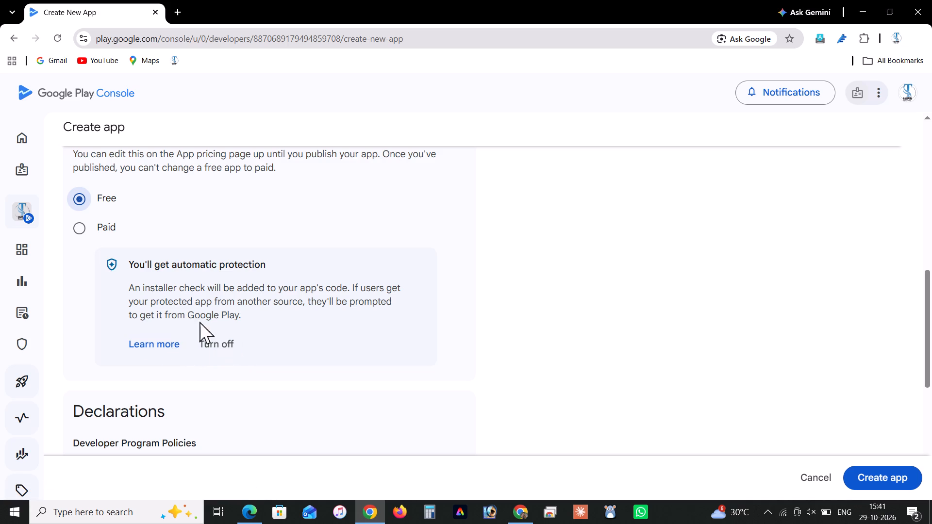
scroll(271, 287, down, 1)
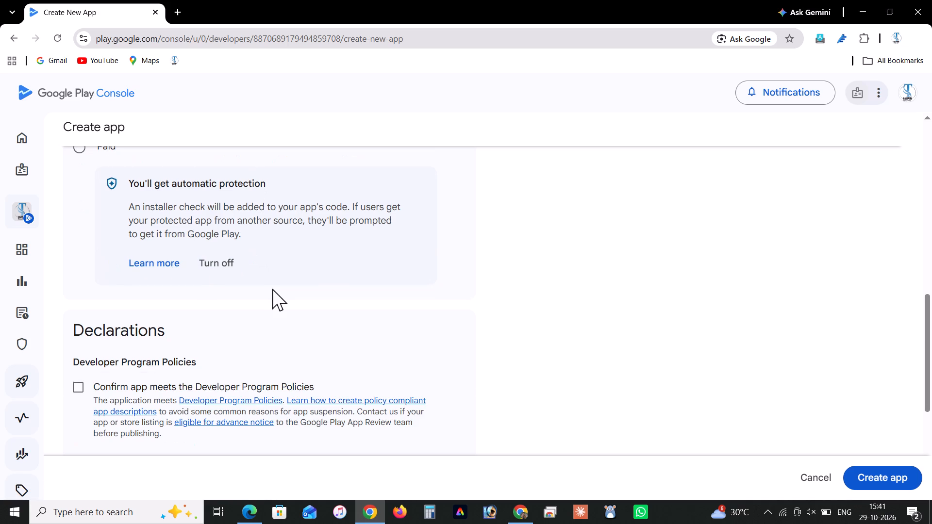
scroll(272, 289, down, 6)
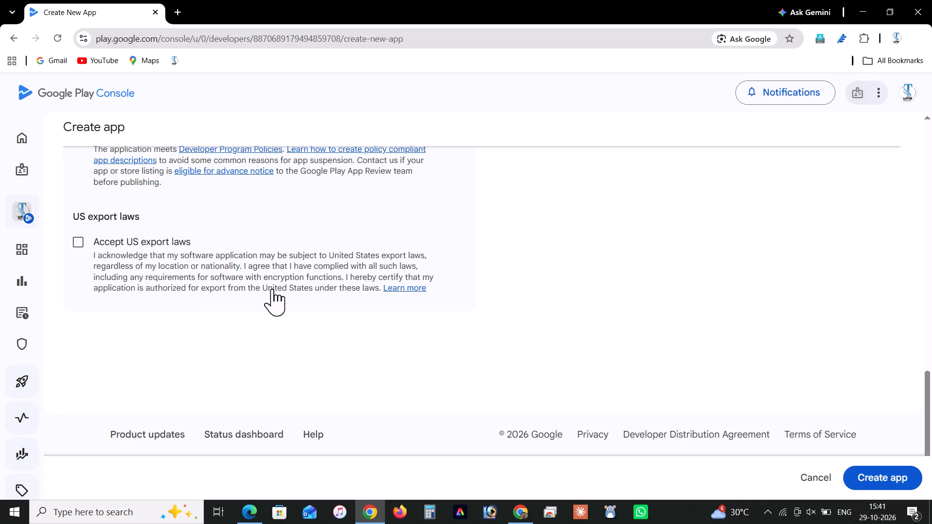
scroll(516, 341, down, 1)
scroll(499, 289, up, 12)
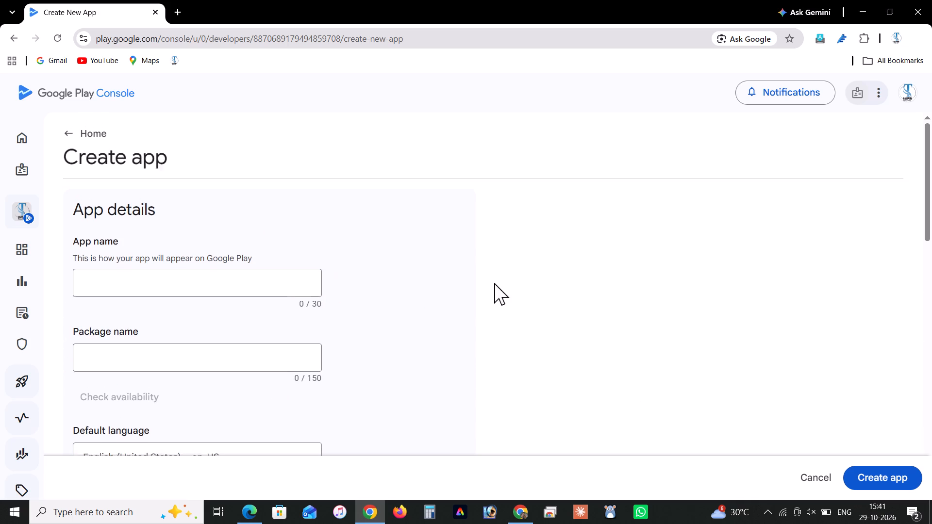
scroll(494, 277, up, 5)
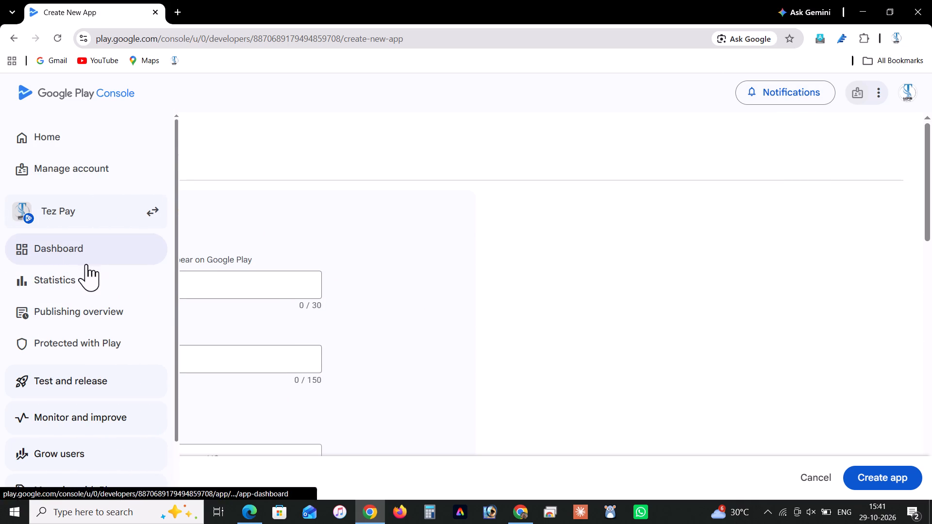
Leave the new-app form for the Tez Pay dashboard and review its closed and open testing tasks.
click(92, 251)
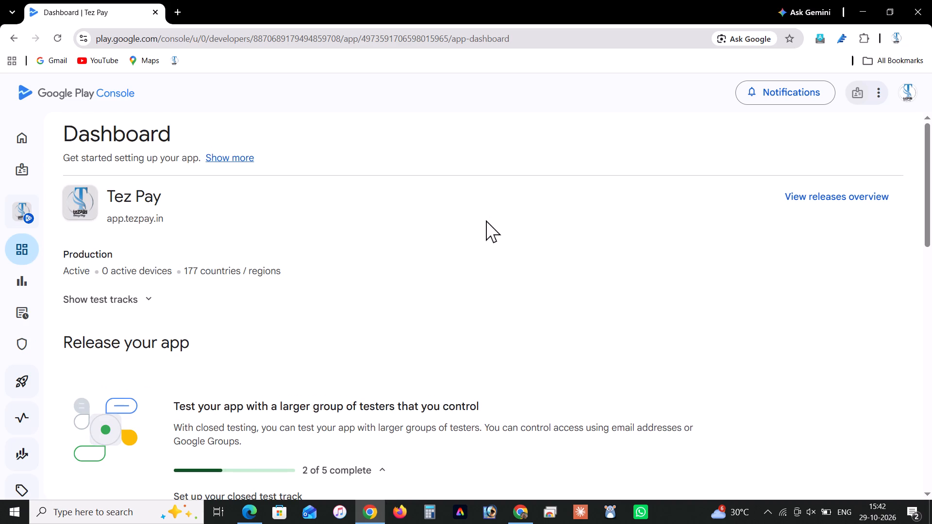
scroll(473, 243, down, 2)
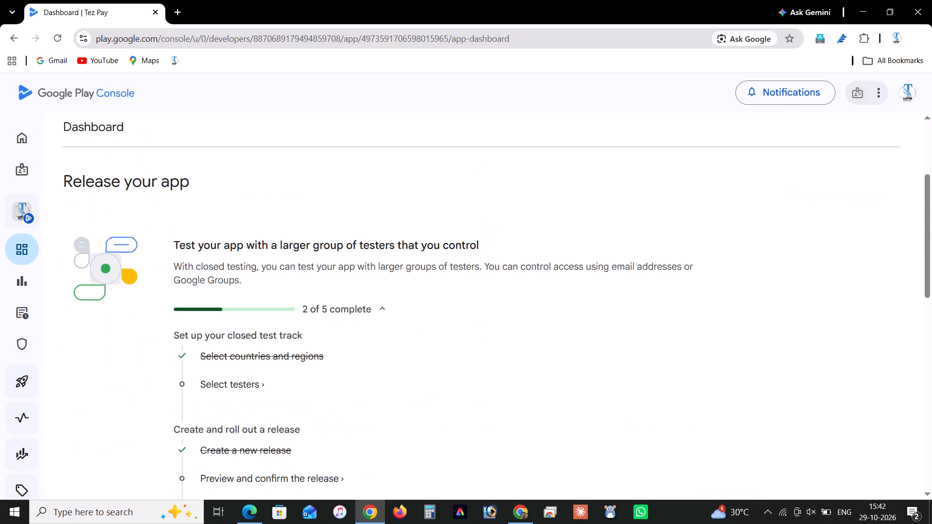
scroll(472, 246, down, 5)
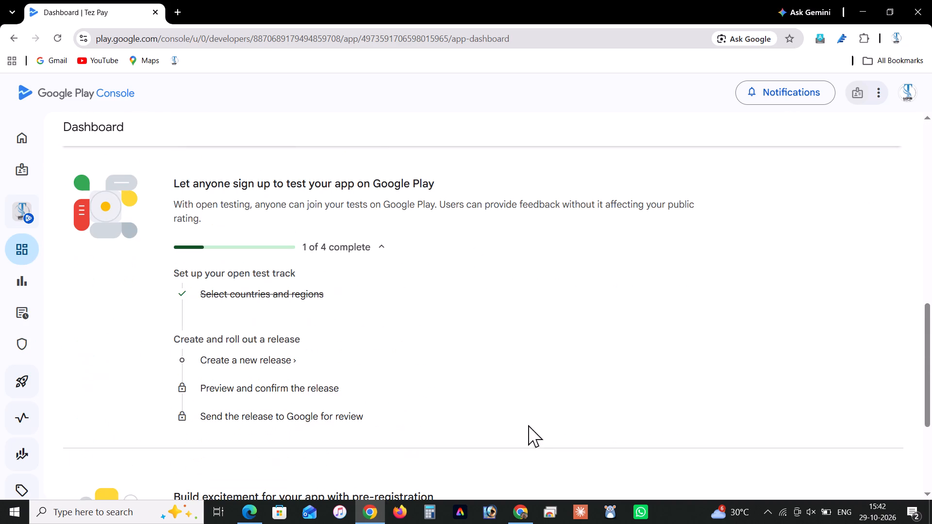
Switch to the Chrome window with the WRTeam license page and open a new tab ready for an address or search.
click(519, 520)
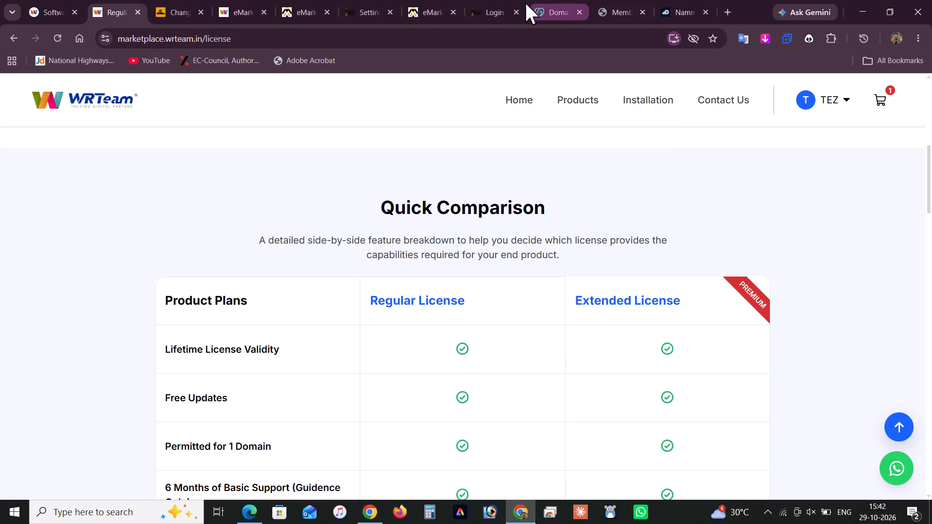
click(605, 0)
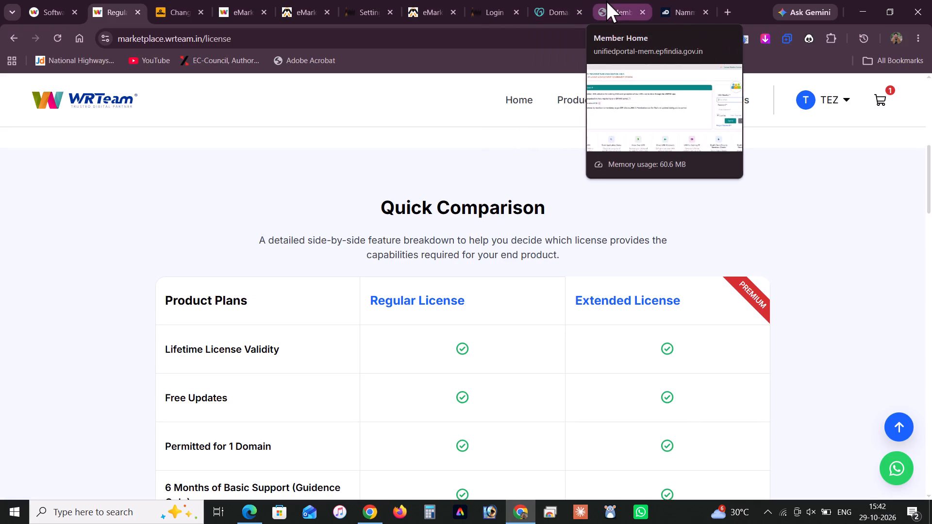